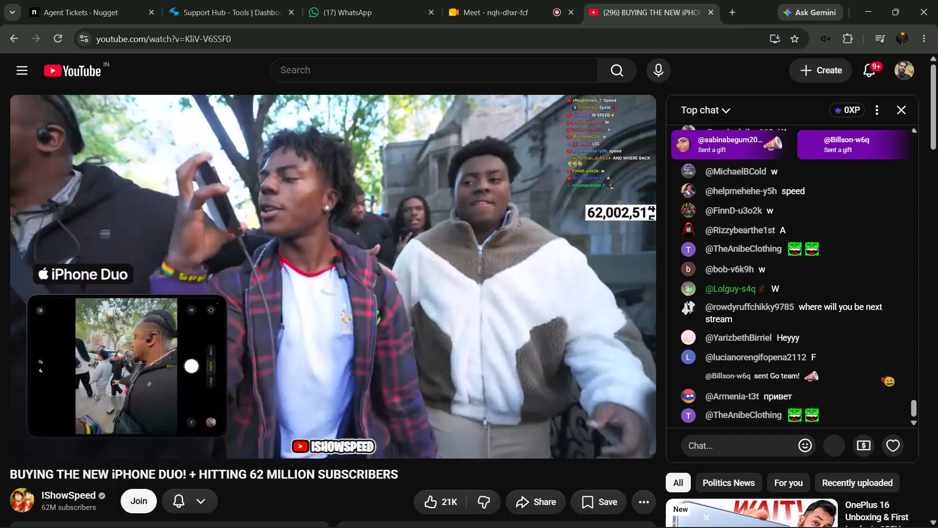
Go back from the livestream to the YouTube home page.
click(9, 37)
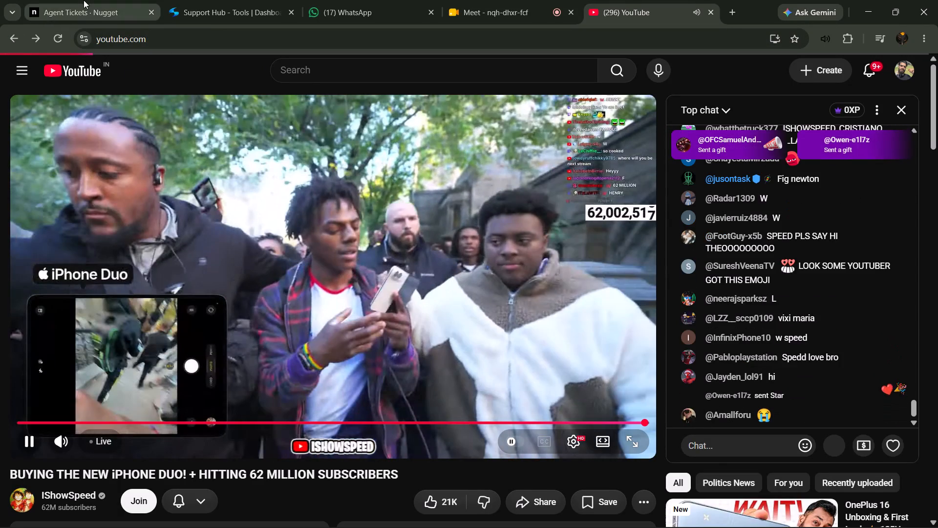
click(84, 0)
click(238, 112)
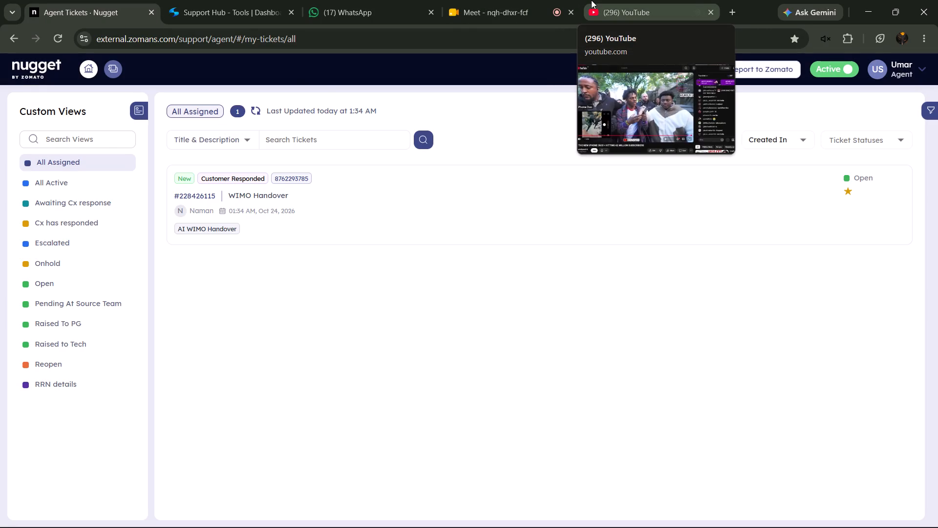
click(498, 220)
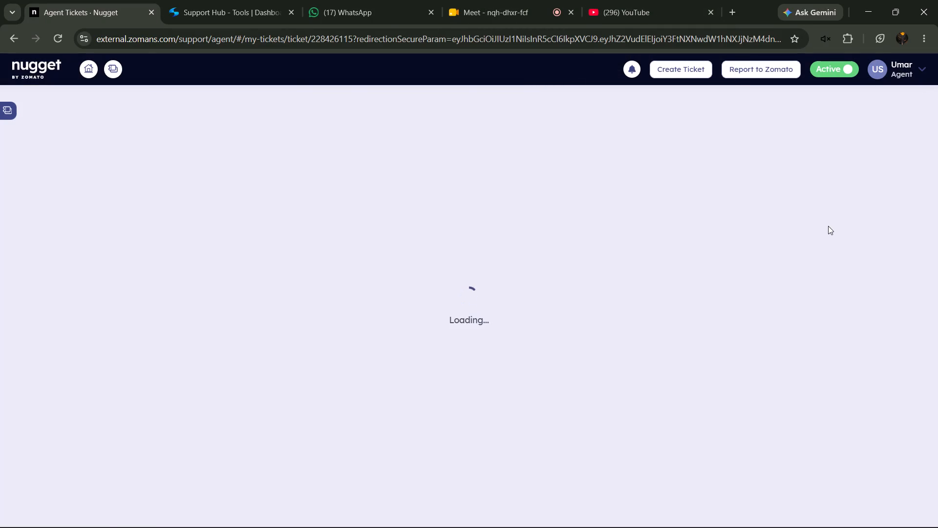
click(914, 173)
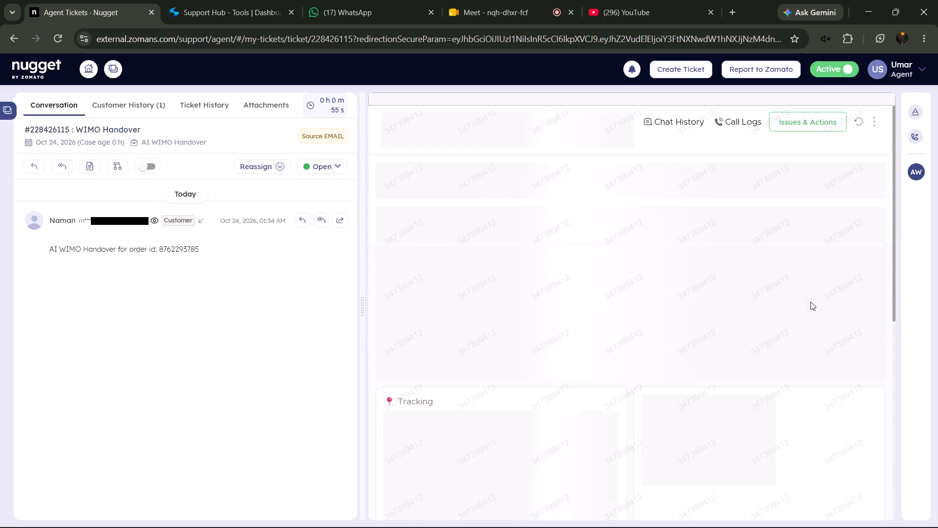
Request a callback to reach the order's delivery partner on the first listed number.
scroll(810, 302, down, 2)
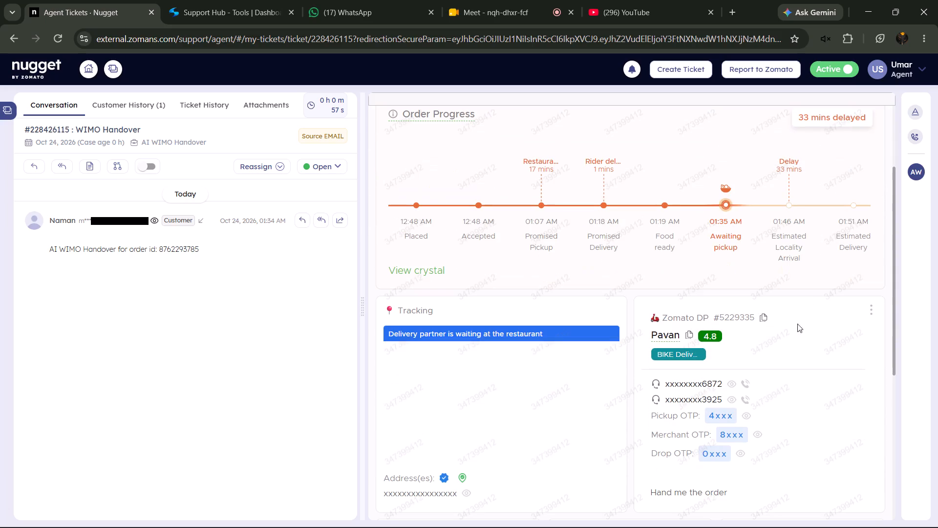
click(743, 378)
click(745, 386)
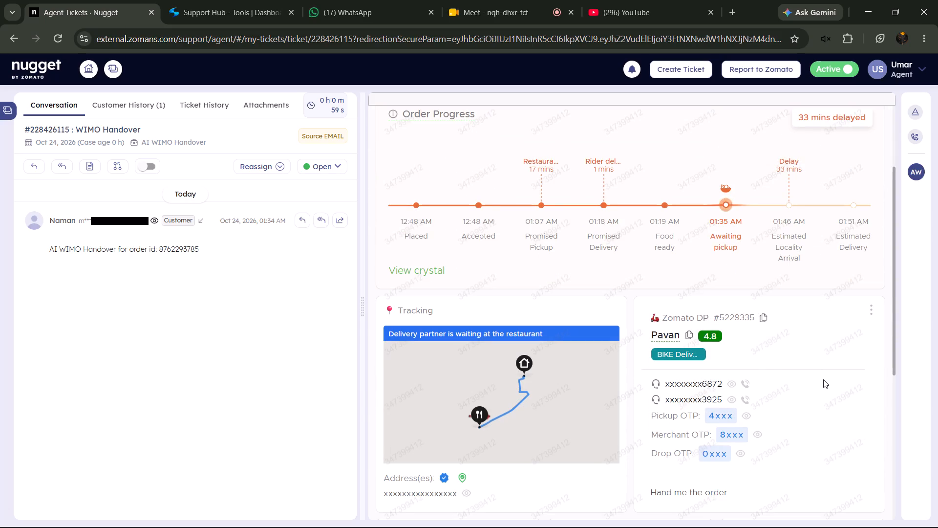
click(826, 374)
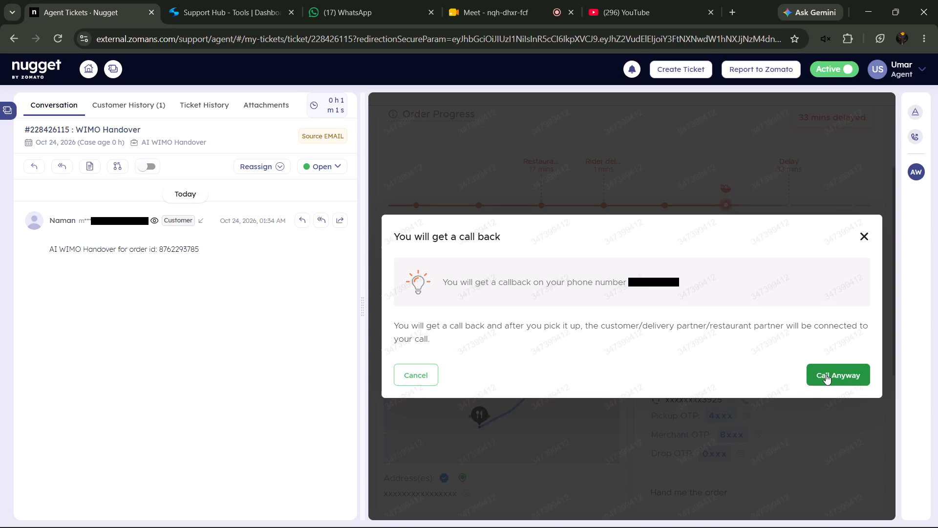
click(805, 183)
Copy the order's delay text and add it to the ticket as the private note "33 mins delayed".
scroll(787, 308, up, 4)
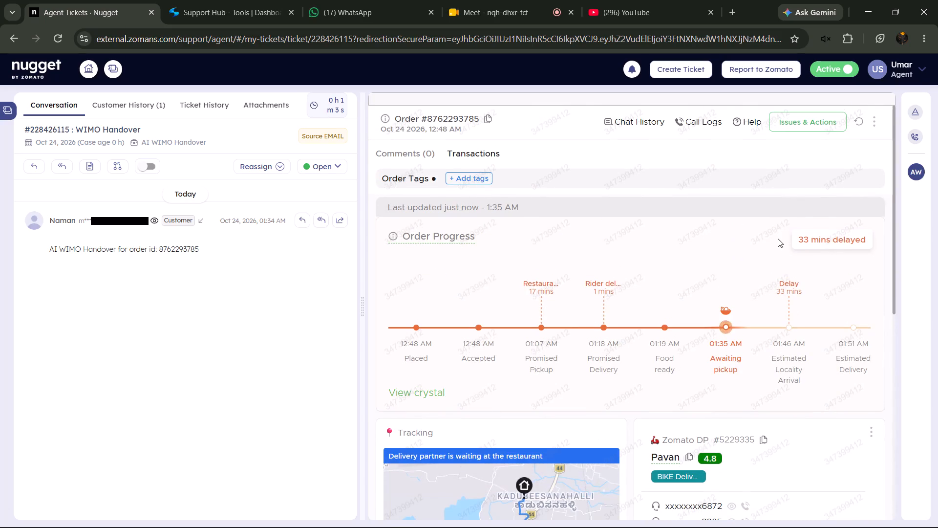
drag(778, 237, 869, 229)
right_click(834, 238)
drag(710, 253, 685, 262)
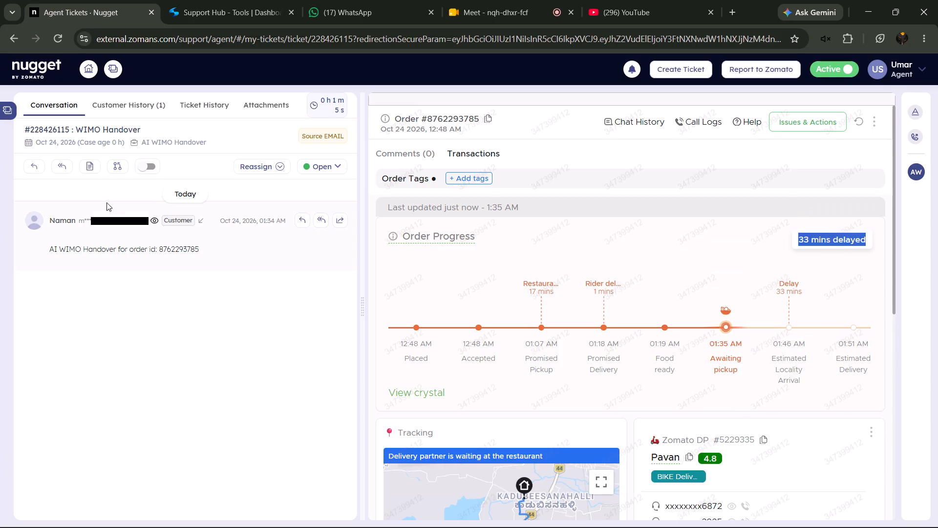
click(93, 170)
right_click(514, 285)
click(554, 351)
click(573, 358)
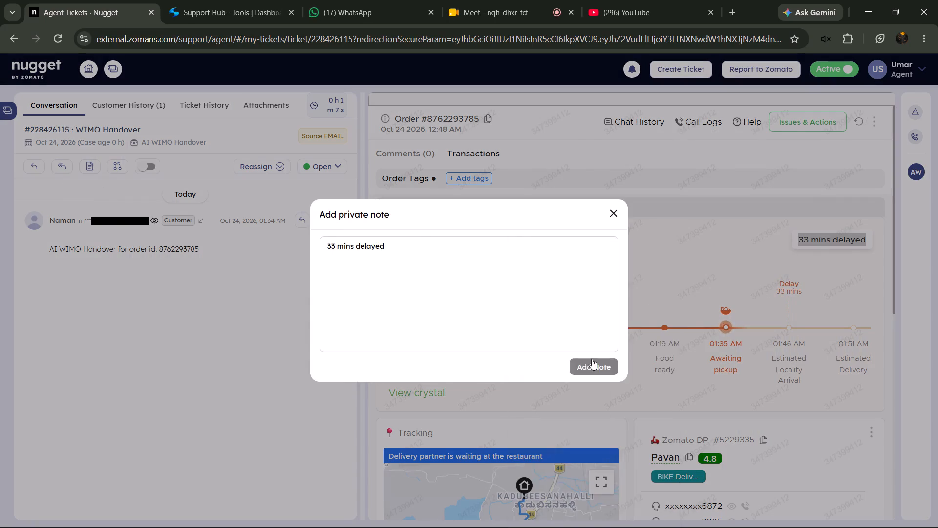
click(592, 359)
Copy the current order progress stage and add it as a private note reading "01:35 AM Awaiting pickup".
drag(702, 343, 744, 387)
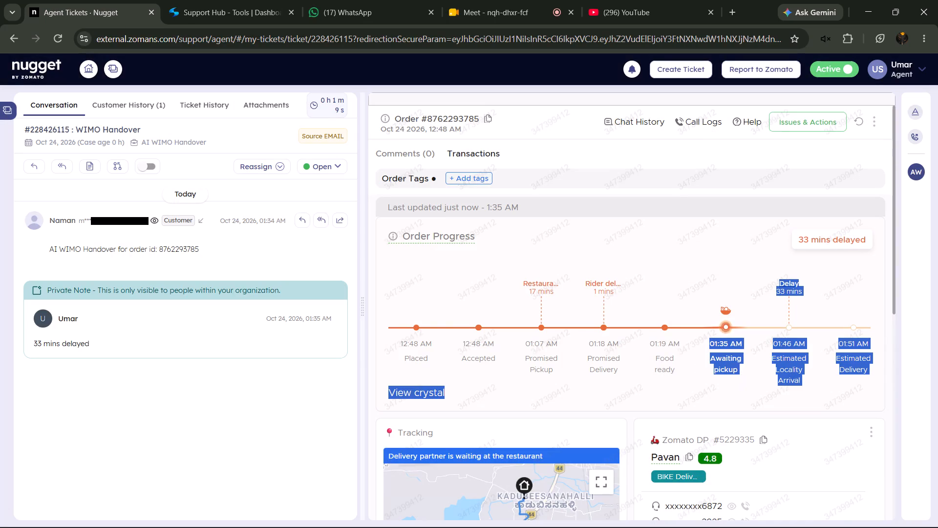
click(697, 364)
drag(705, 339, 737, 374)
right_click(725, 367)
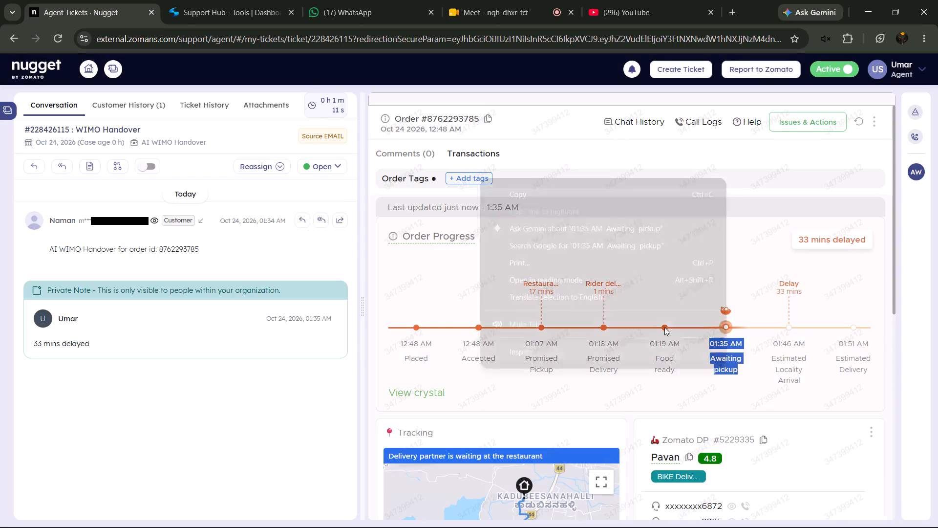
click(530, 193)
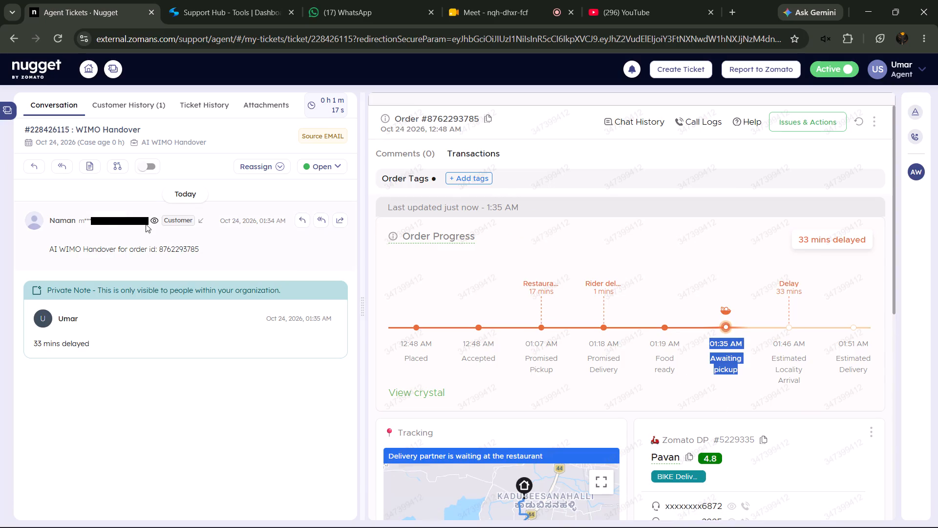
click(90, 168)
right_click(561, 285)
click(612, 361)
click(599, 362)
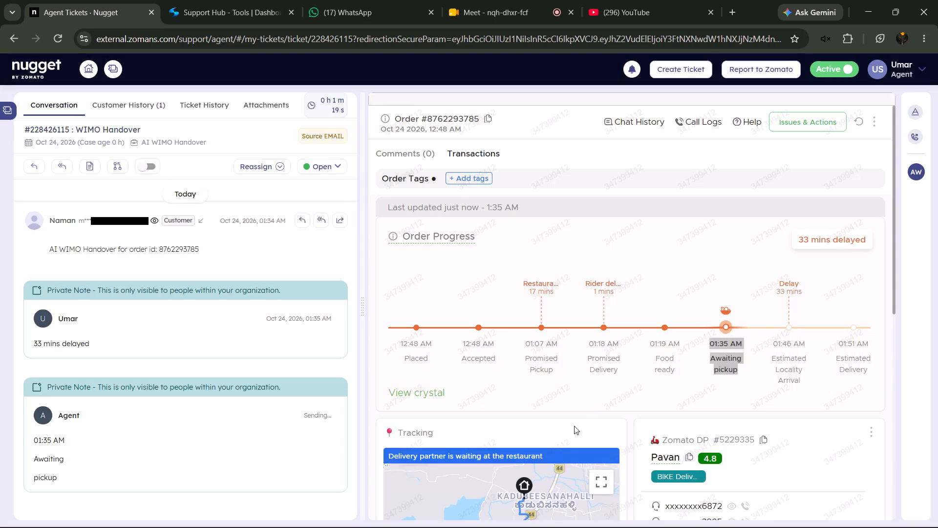
Copy the tracking status and add it as the private note "Delivery partner is waiting at the restaurant".
drag(566, 443, 377, 451)
right_click(407, 457)
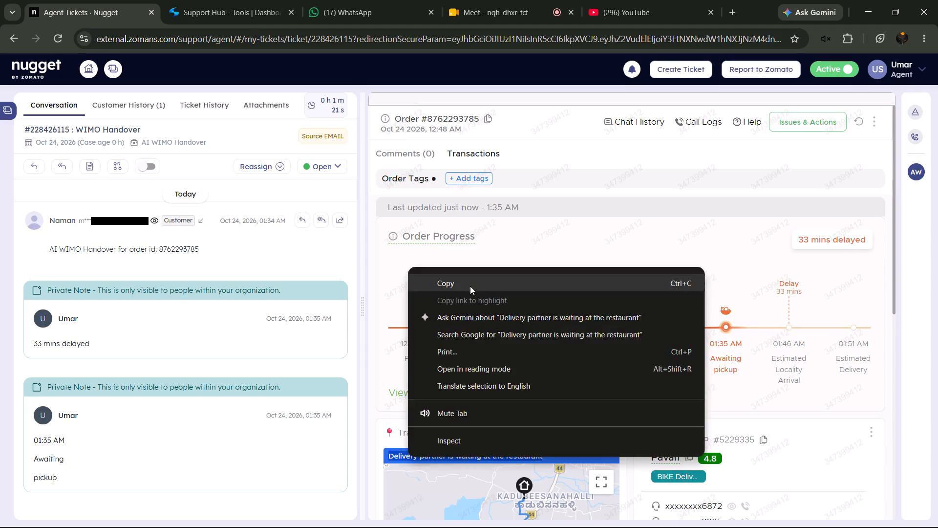
click(470, 286)
click(90, 166)
right_click(511, 296)
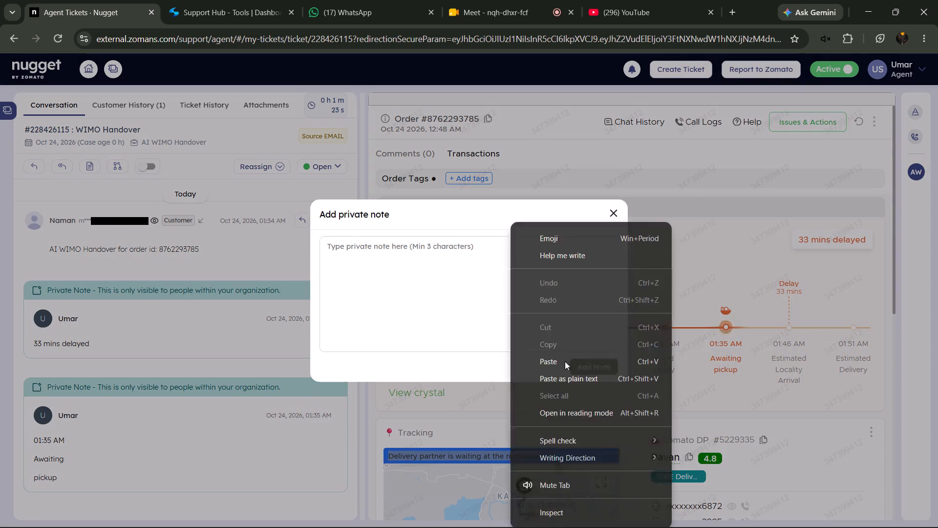
click(565, 369)
click(580, 363)
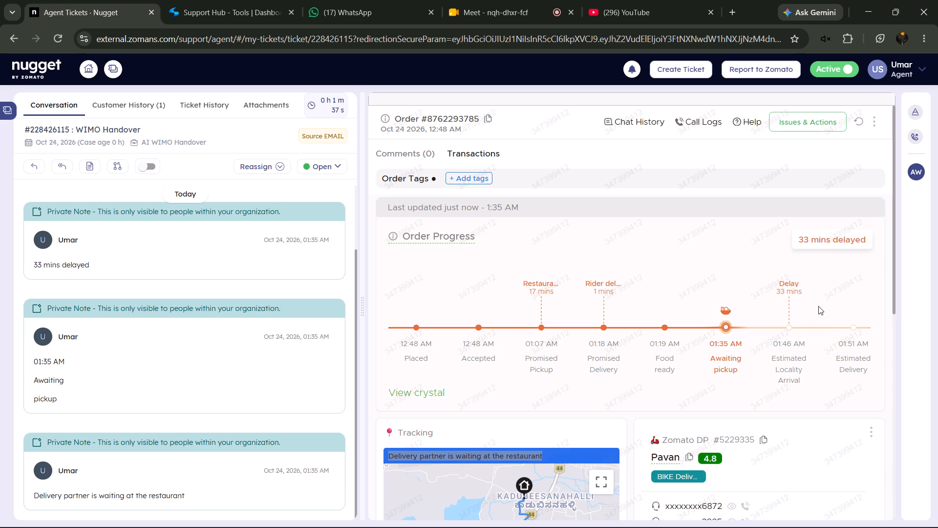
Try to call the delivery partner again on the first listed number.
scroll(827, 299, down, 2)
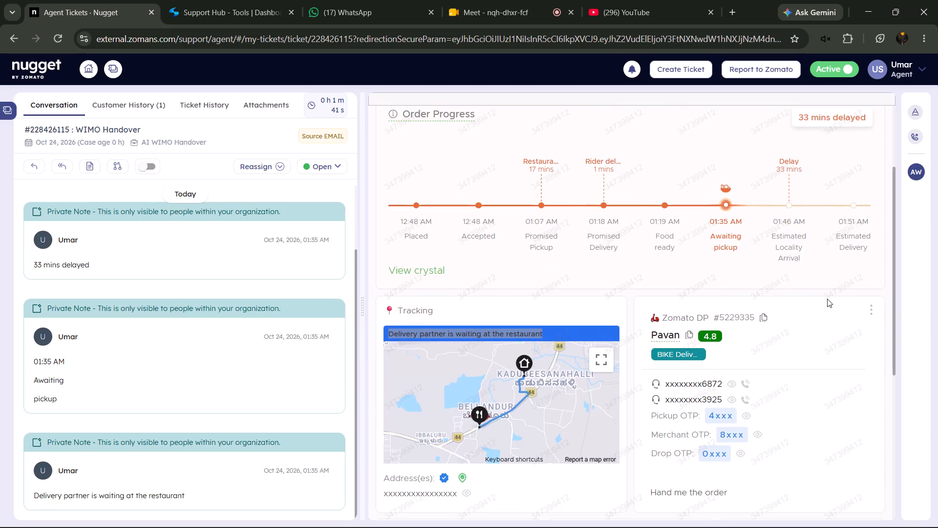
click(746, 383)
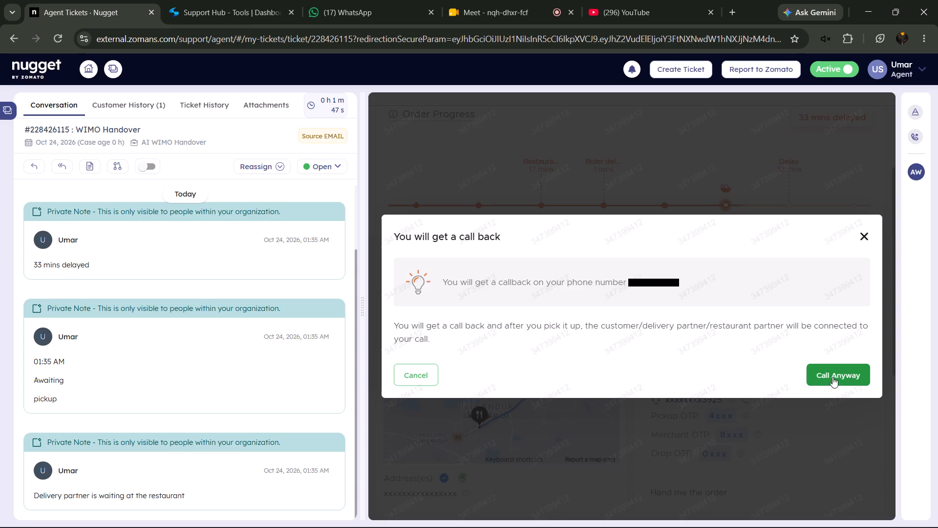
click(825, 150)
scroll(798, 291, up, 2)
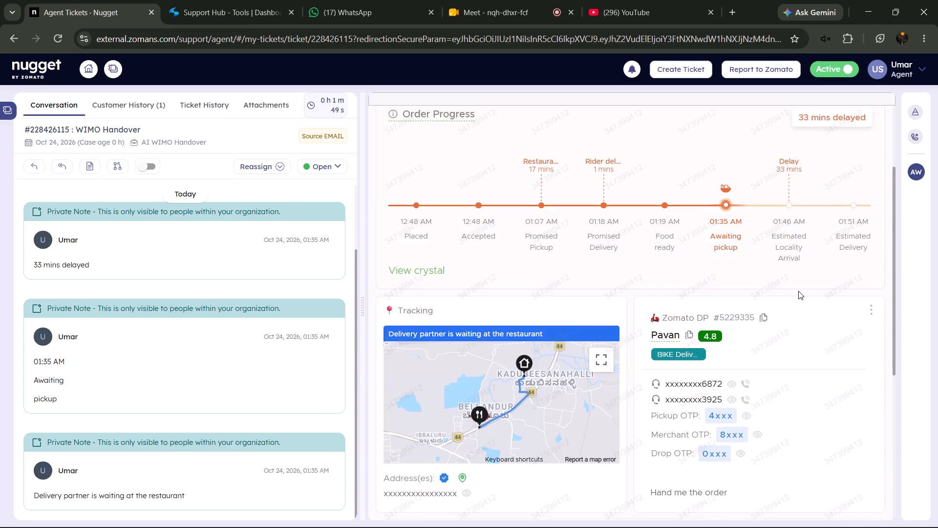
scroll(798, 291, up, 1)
Switch back to YouTube.
click(595, 0)
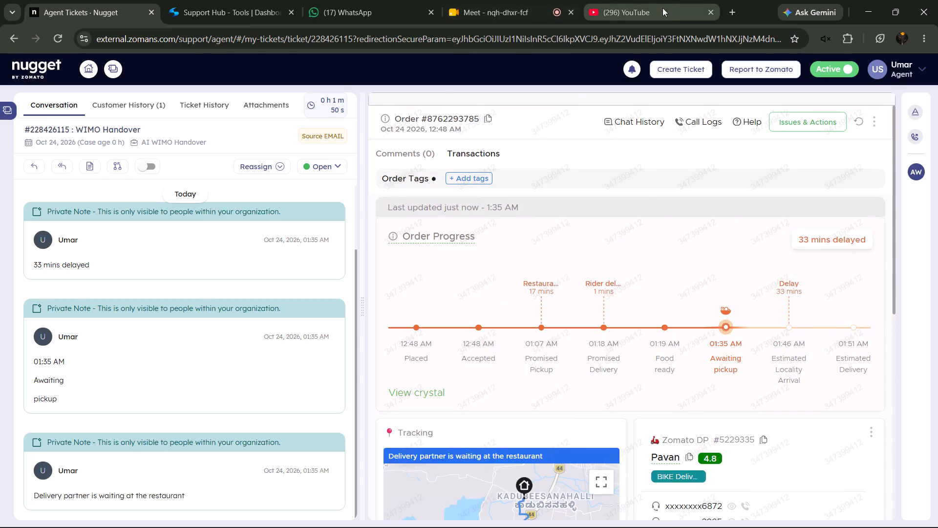
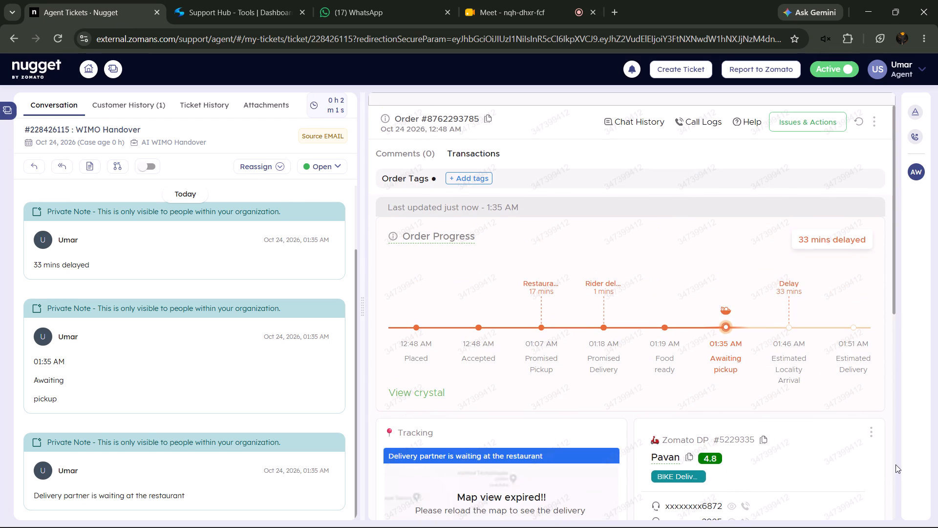
View the assignment history of the delivery partners on this order, and close it.
click(865, 427)
click(795, 466)
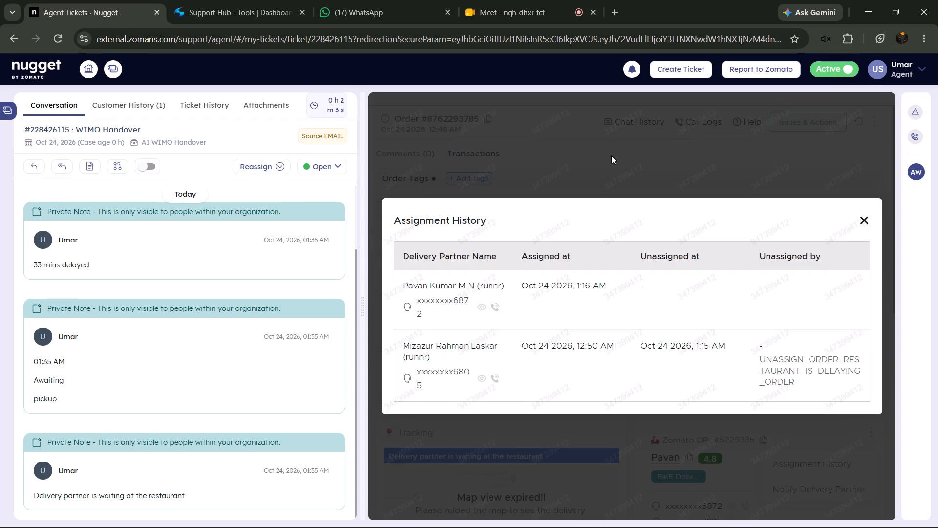
click(611, 155)
Check the call logs of the order for the attempts made to reach the delivery partner.
scroll(804, 290, down, 1)
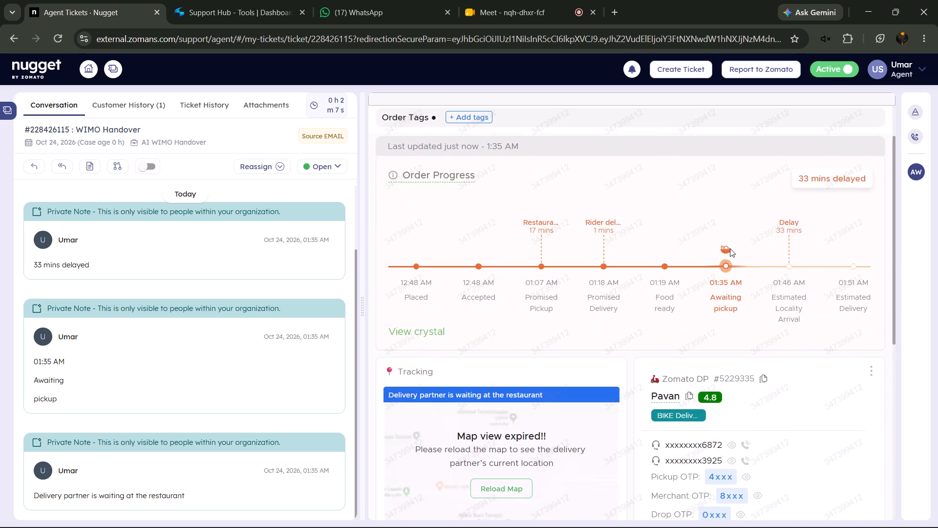
scroll(730, 242, up, 2)
click(679, 117)
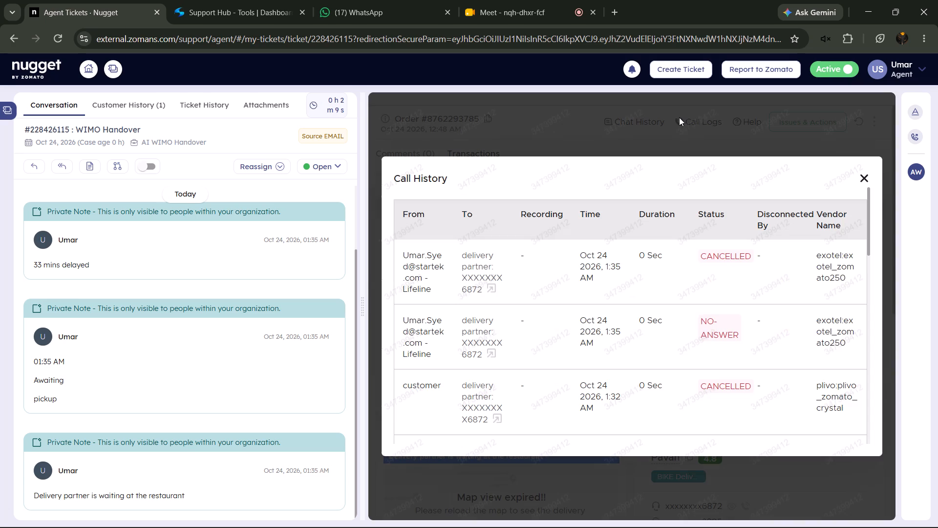
click(679, 117)
Try to call the delivery partner again on the first listed number.
scroll(748, 218, down, 2)
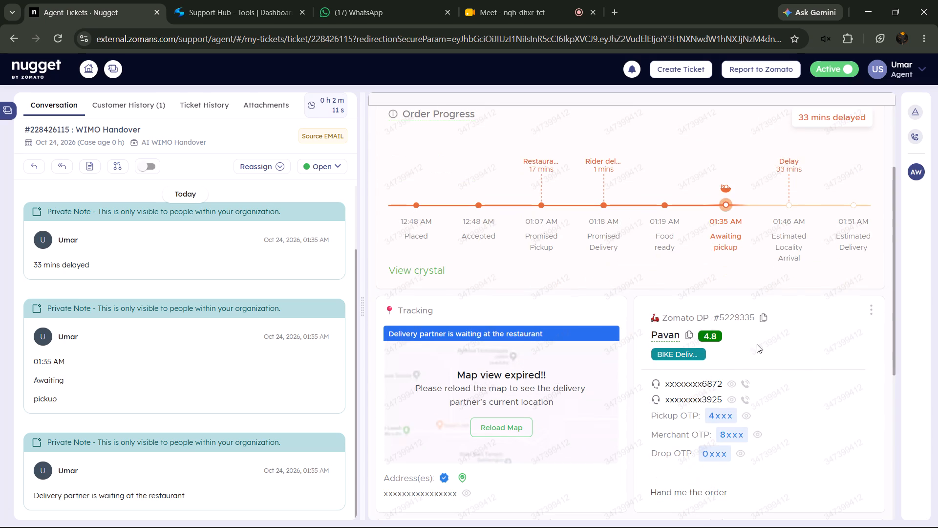
click(745, 386)
click(822, 380)
click(822, 380)
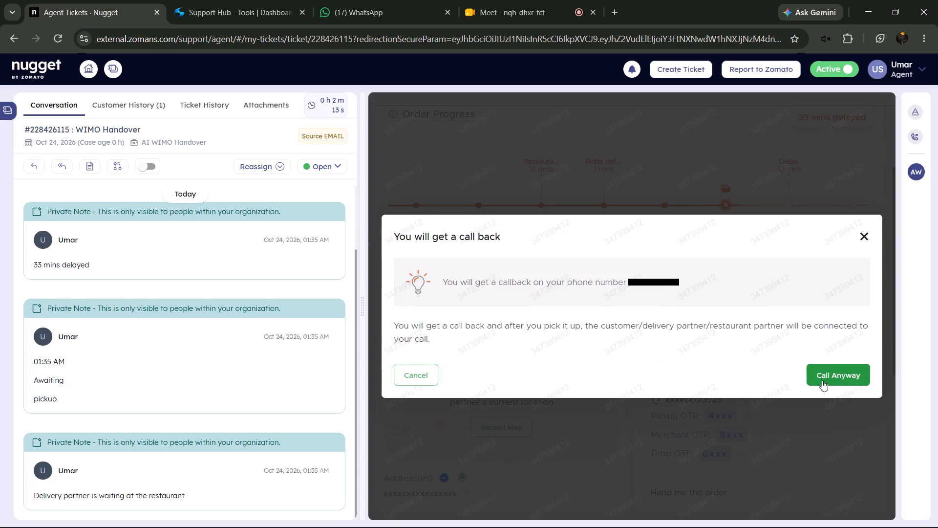
click(765, 160)
Try to call the merchant AL-Arabic Shawarma on its listed number.
scroll(774, 240, up, 3)
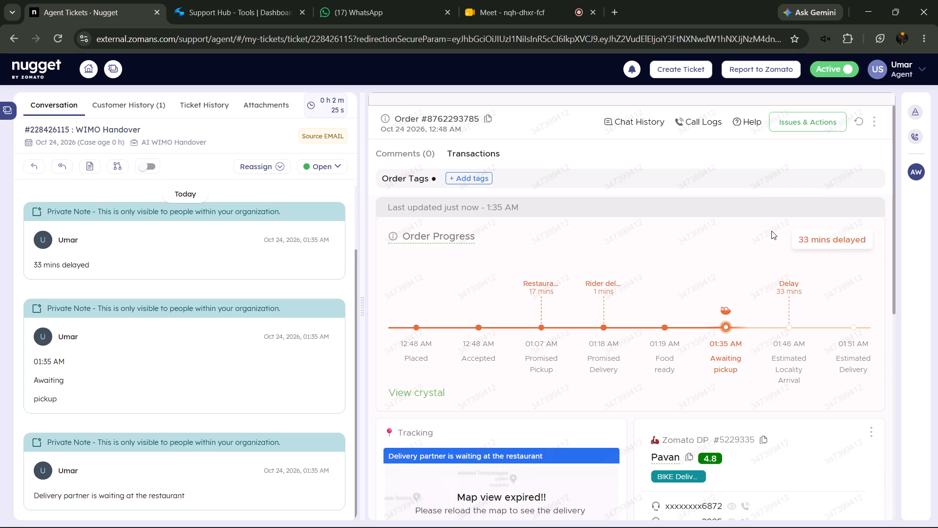
scroll(771, 231, down, 6)
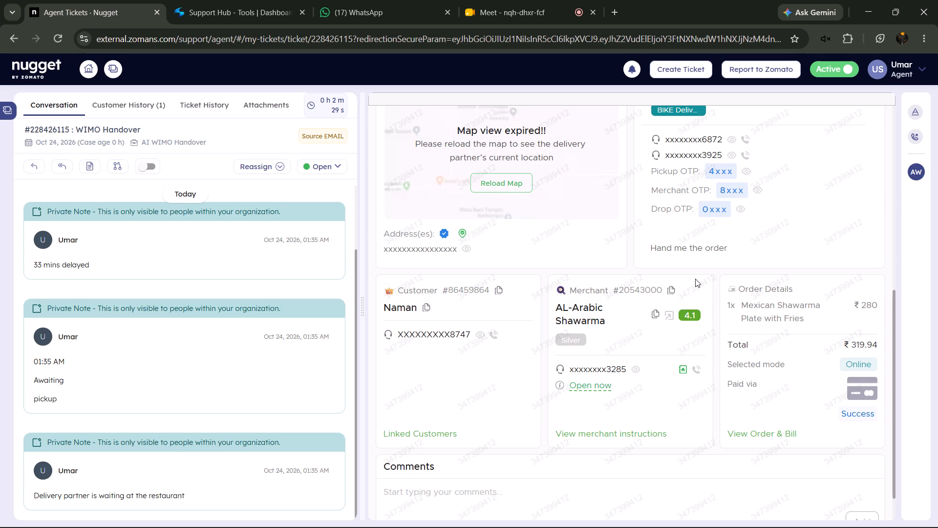
scroll(698, 276, up, 7)
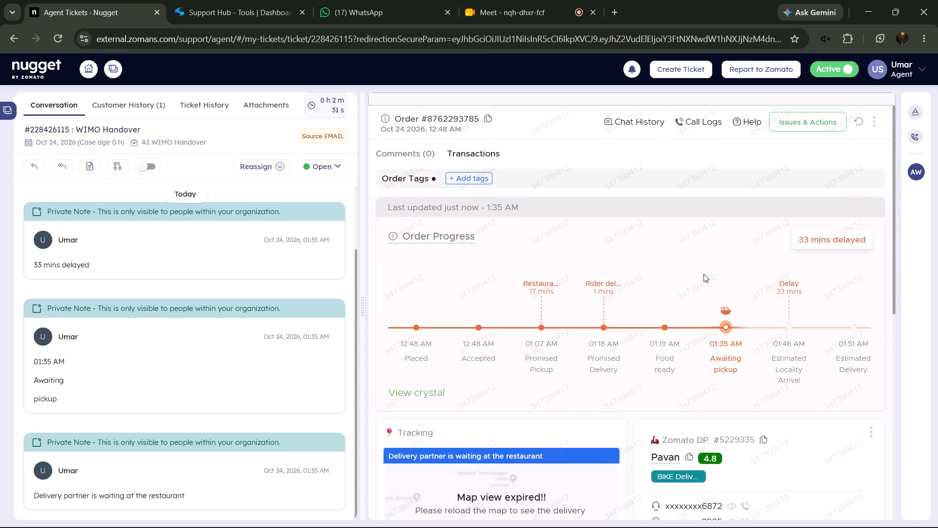
scroll(703, 274, down, 7)
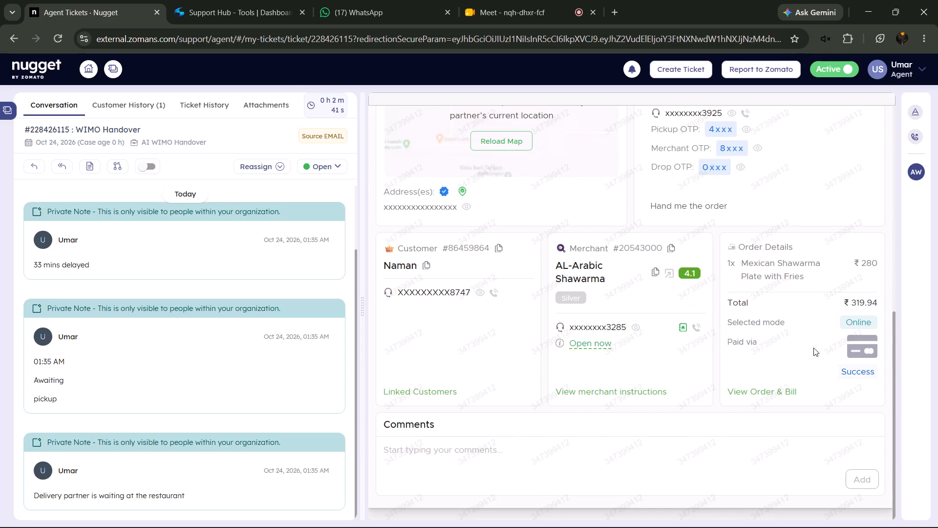
click(696, 326)
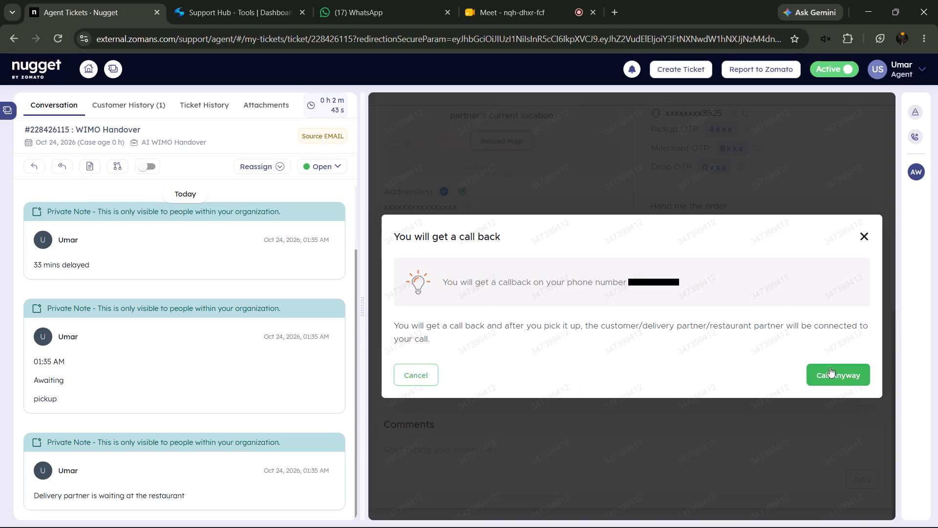
click(831, 371)
click(792, 164)
Try to call the merchant AL-Arabic Shawarma a second time.
scroll(790, 237, up, 6)
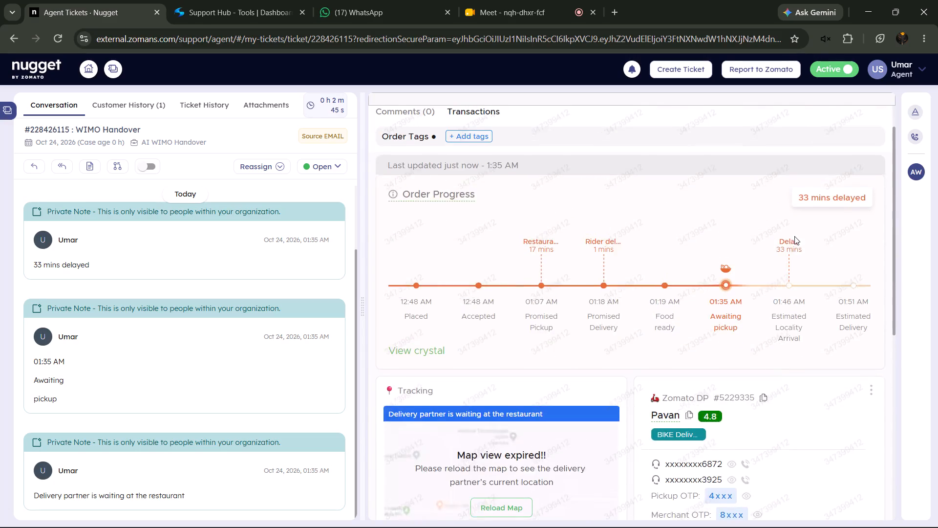
scroll(794, 236, up, 4)
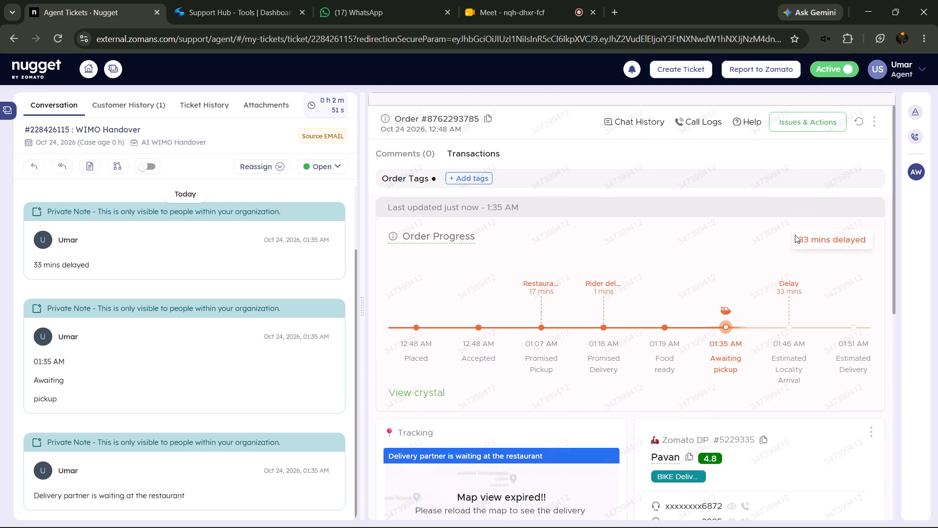
scroll(783, 228, down, 3)
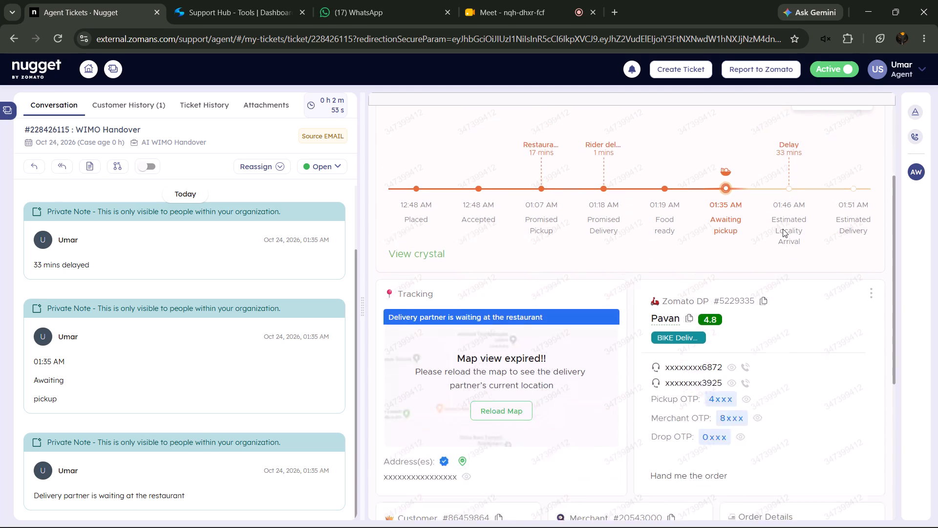
scroll(783, 229, down, 3)
click(696, 372)
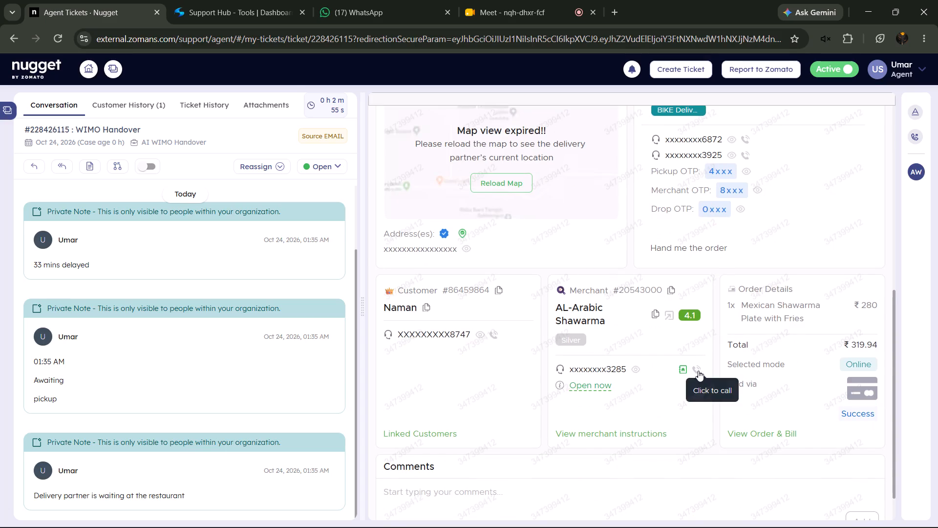
click(828, 370)
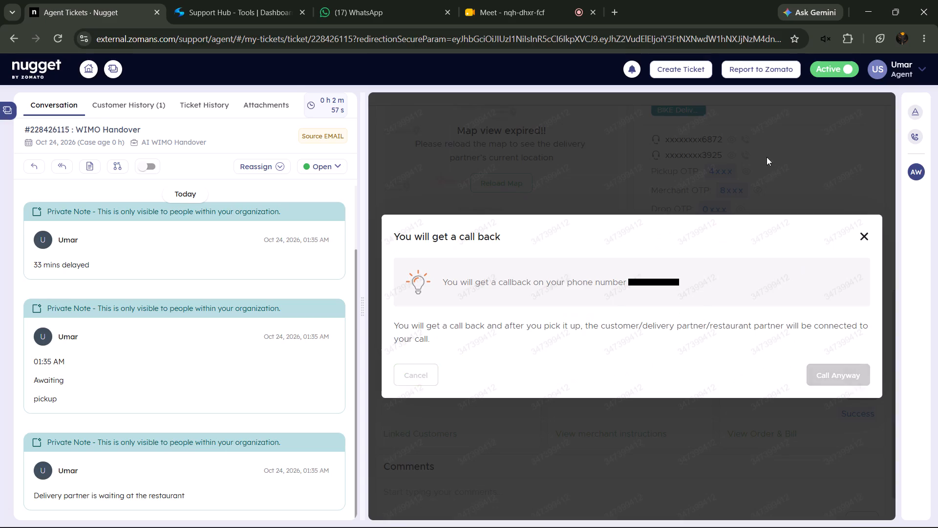
click(767, 157)
Refresh the order details and check the delivery partner assignment history again.
scroll(787, 251, up, 7)
click(859, 123)
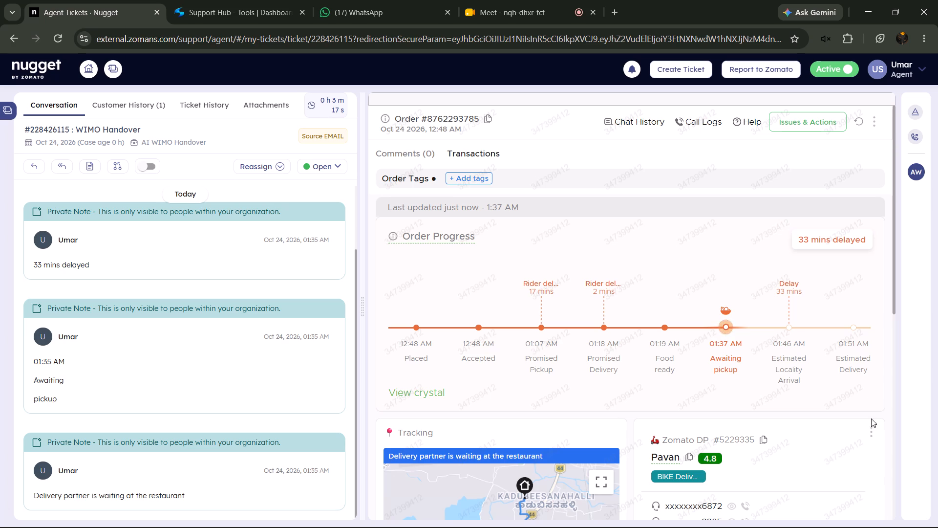
click(872, 433)
click(820, 473)
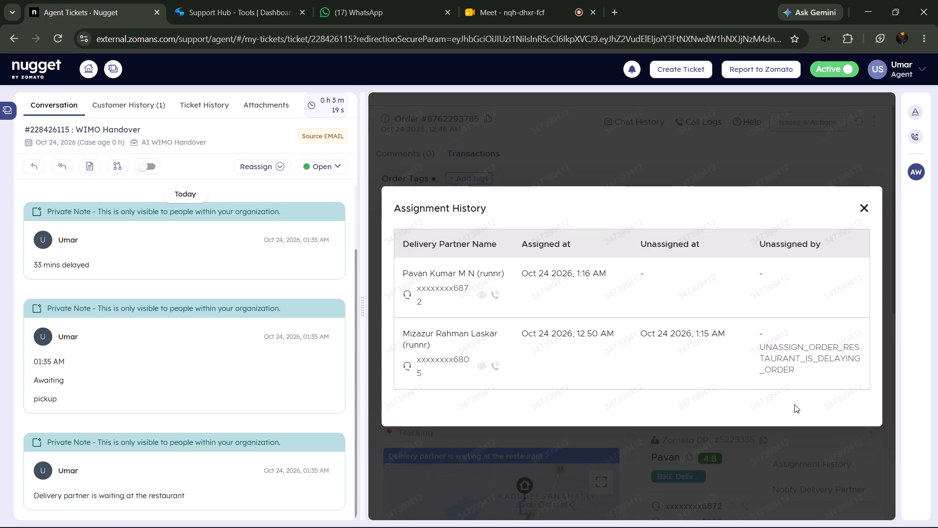
click(749, 159)
Refresh the order details once more to get the latest order progress.
scroll(828, 261, up, 4)
click(865, 115)
click(859, 123)
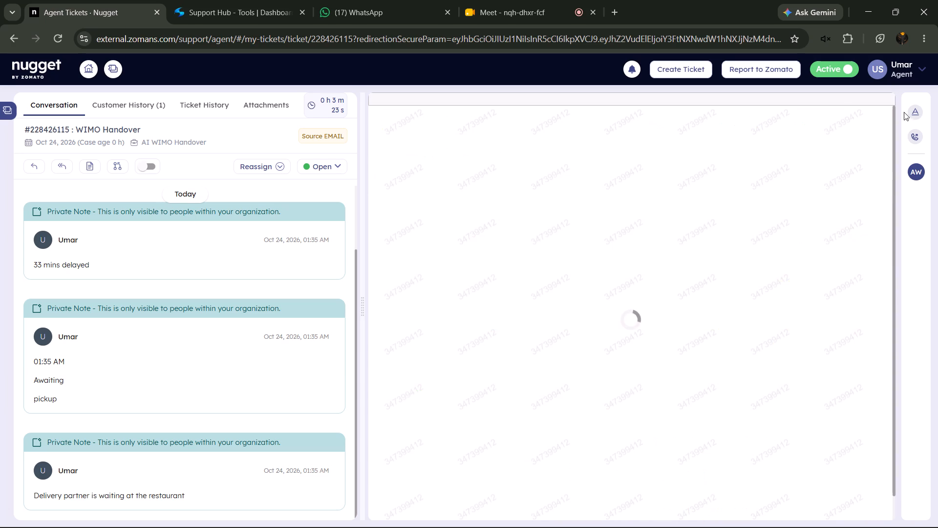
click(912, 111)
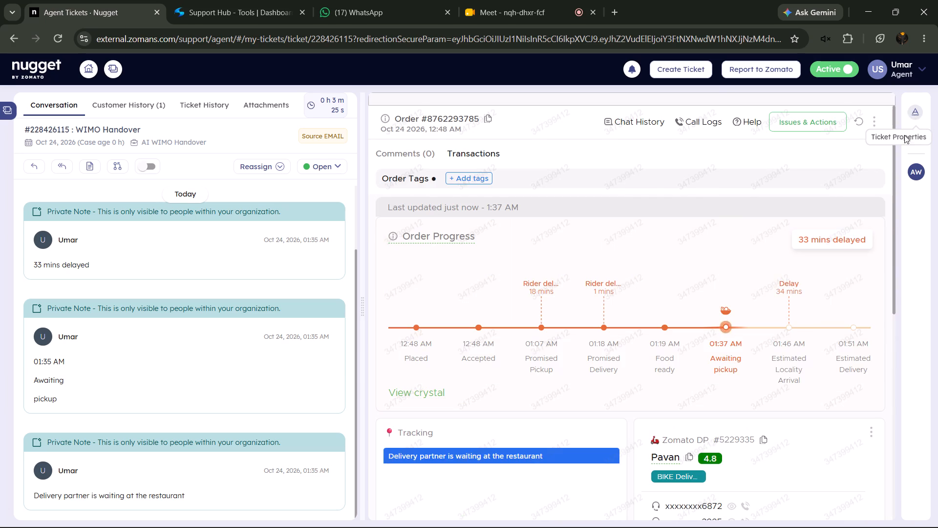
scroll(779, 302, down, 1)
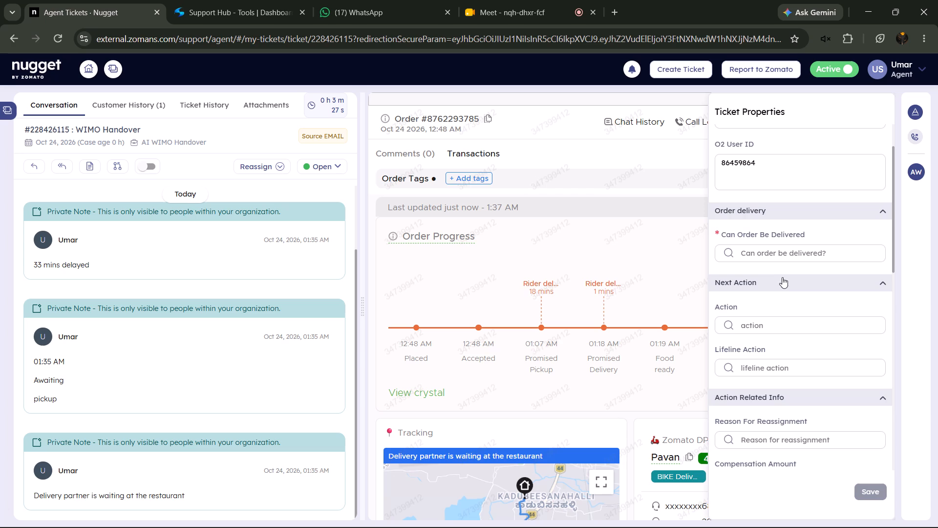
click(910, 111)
Re-assign the order to another delivery partner under "Delivery Partner can't deliver the order" with the reason "DP device or app issue".
click(785, 116)
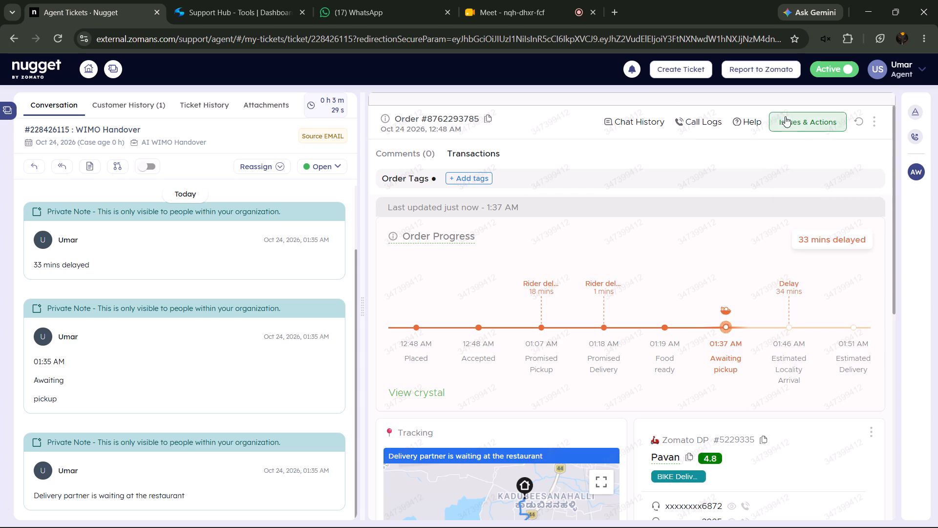
click(719, 366)
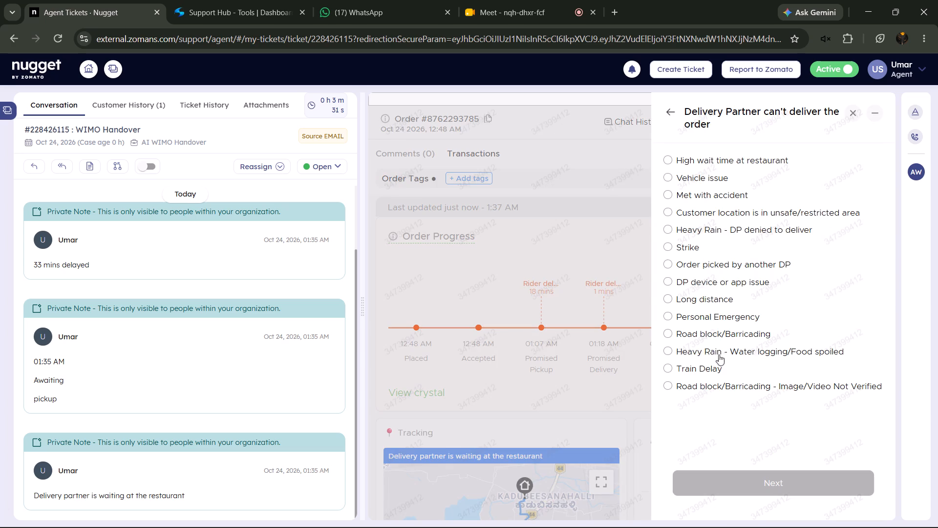
click(706, 280)
click(748, 476)
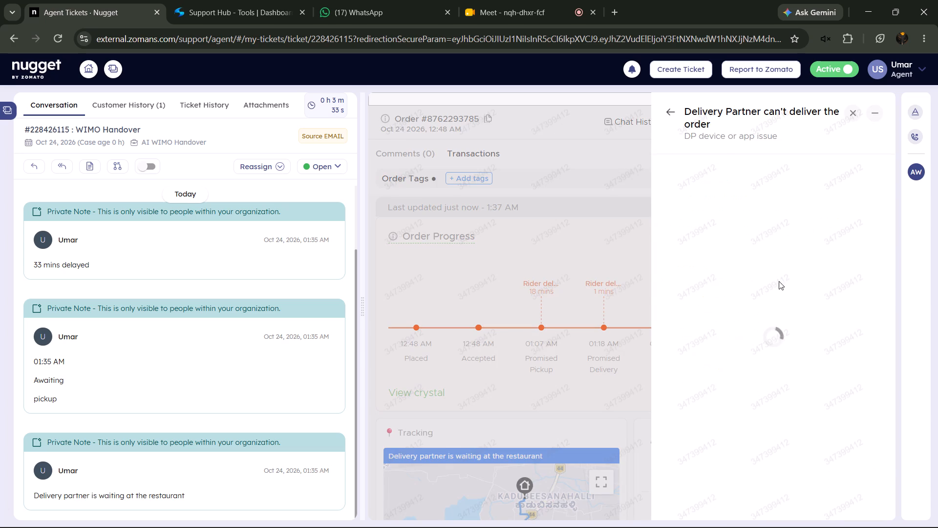
click(731, 282)
click(731, 285)
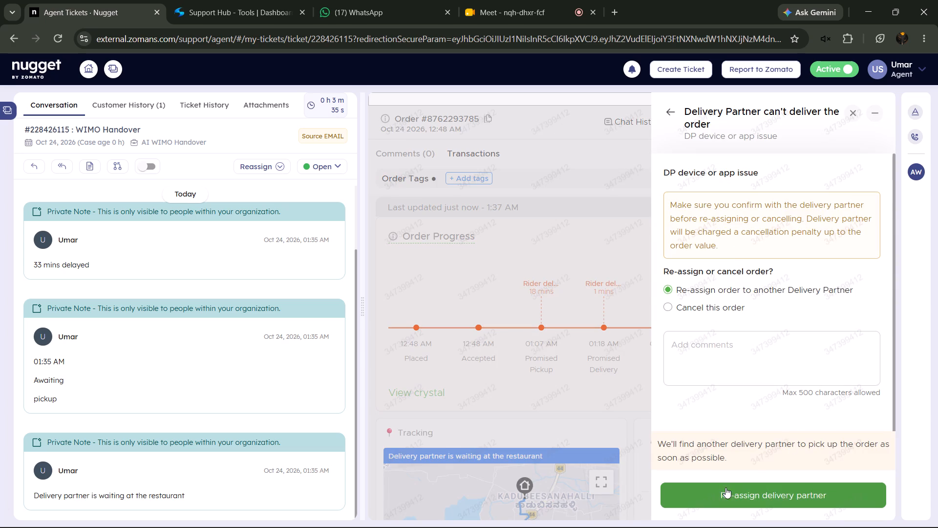
click(723, 488)
Set ticket properties: Can Order Be Delivered Yes, Action No Action, Lifeline Action Reassignment, Reason For Reassignment DP unresponsive, Are Properties Filled Yes.
click(913, 111)
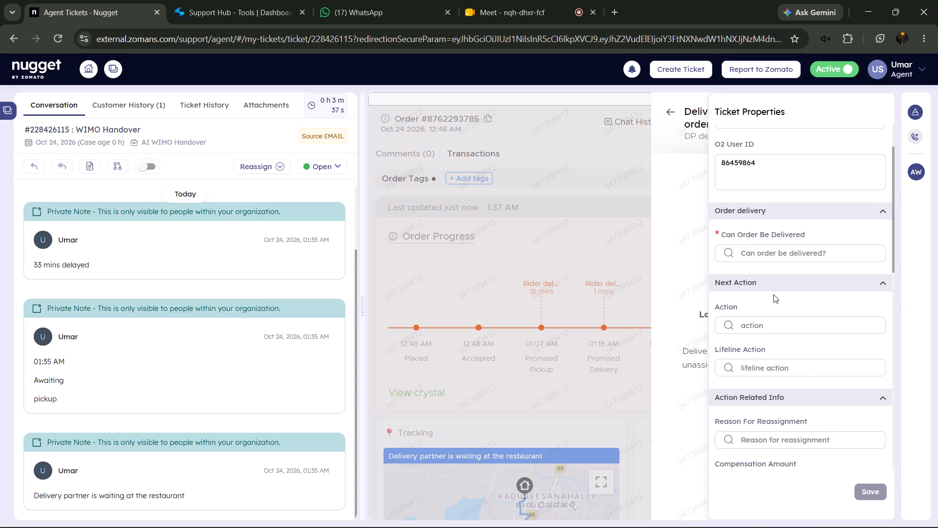
click(786, 253)
click(775, 268)
scroll(788, 231, down, 2)
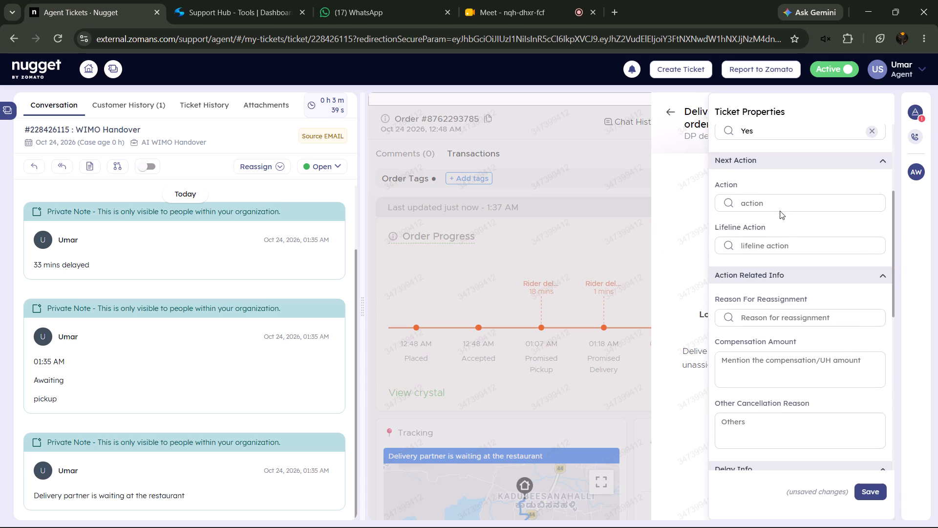
click(780, 209)
click(776, 218)
click(779, 242)
click(756, 330)
click(761, 322)
click(745, 340)
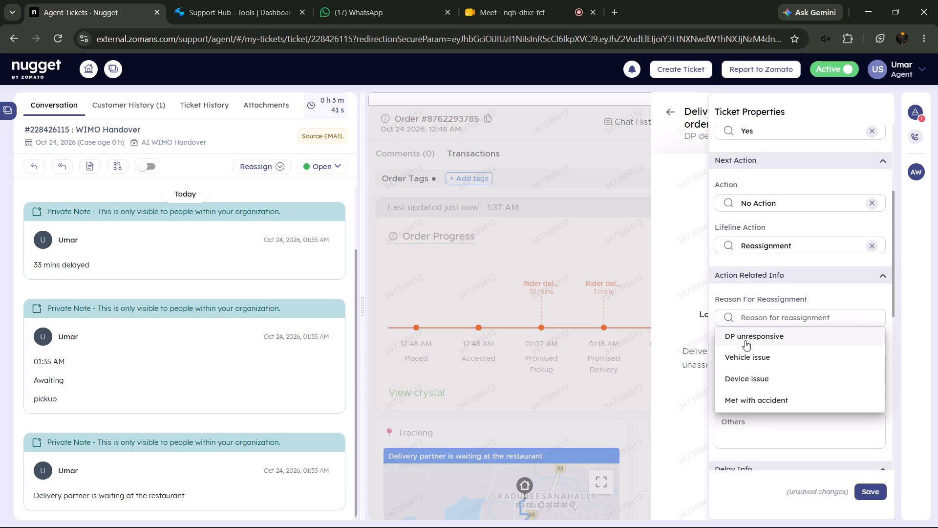
scroll(756, 328, down, 8)
click(771, 297)
click(762, 316)
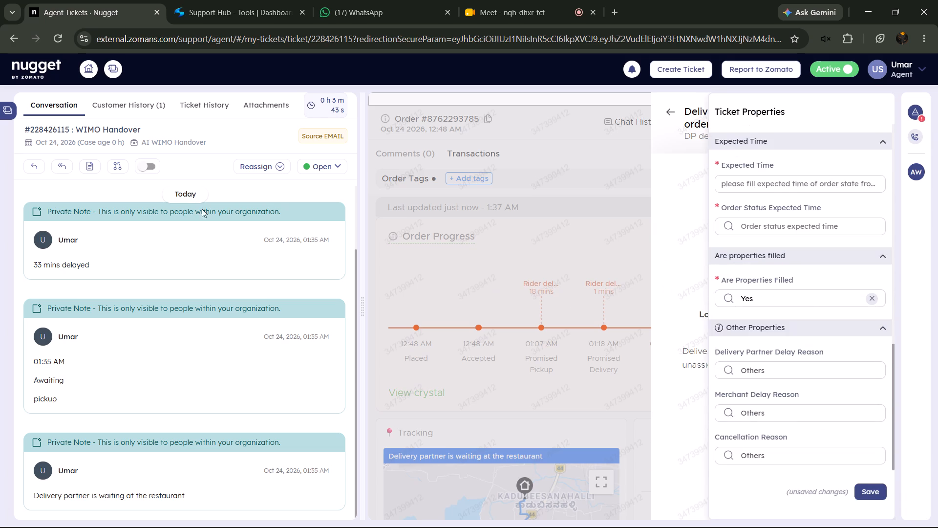
Add the private note "dp, mx unresponsive, reassignment initiated in device issue as unable to do in same".
drag(93, 167, 149, 193)
click(93, 163)
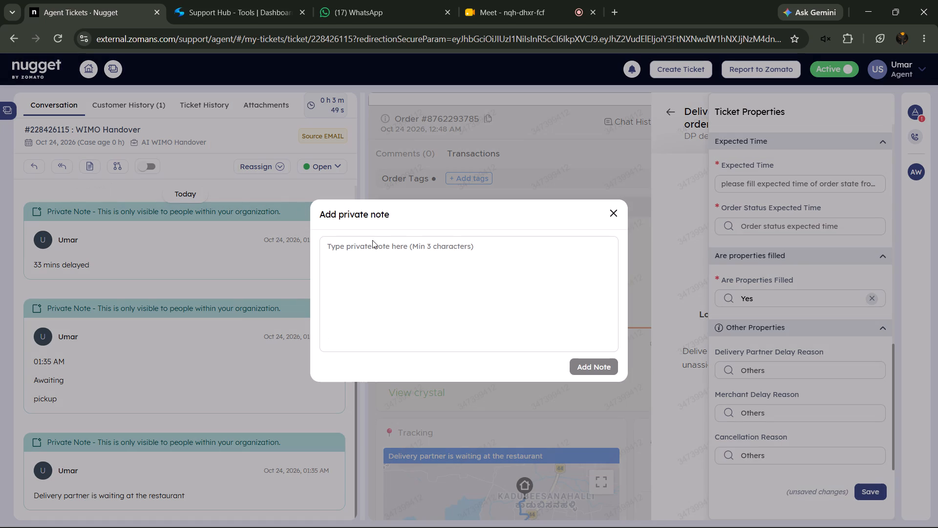
text(dp, mx unresponsive,)
key(space)
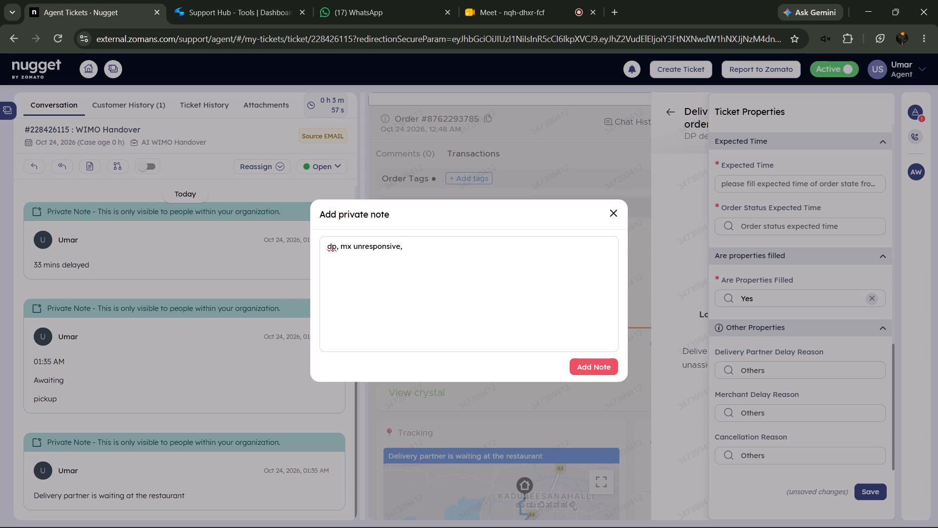
text(reassignment initiated)
key(space)
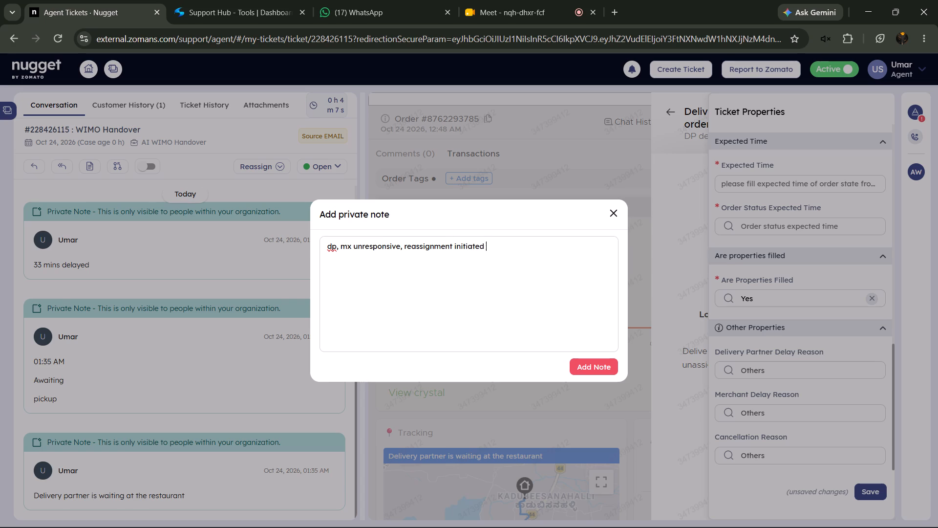
text(in device issue as unable to do in same)
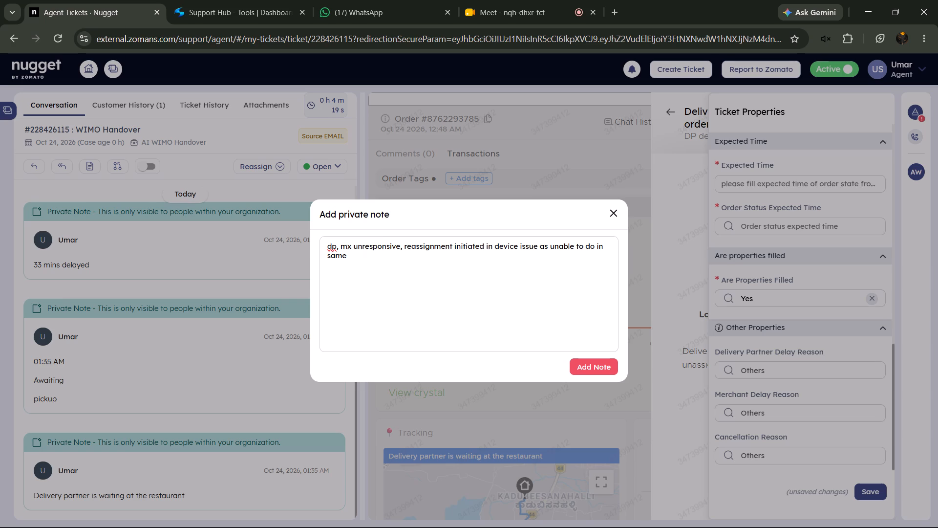
click(580, 367)
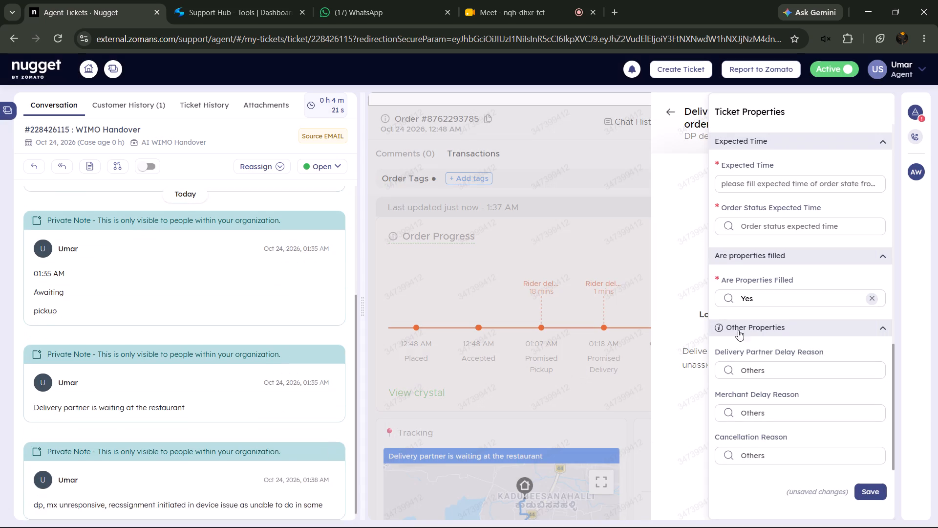
Review the filled ticket properties and save them.
scroll(775, 325, down, 4)
scroll(775, 325, up, 4)
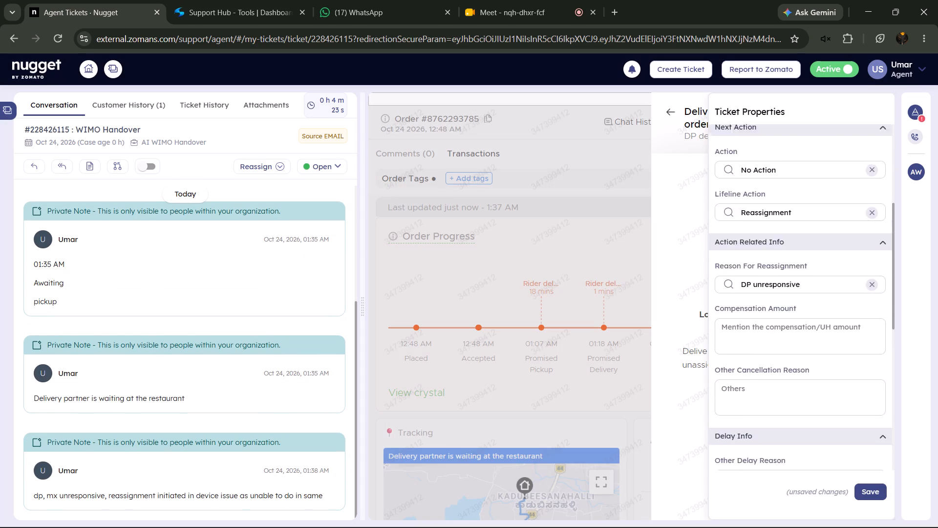
scroll(775, 325, up, 1)
scroll(775, 325, down, 4)
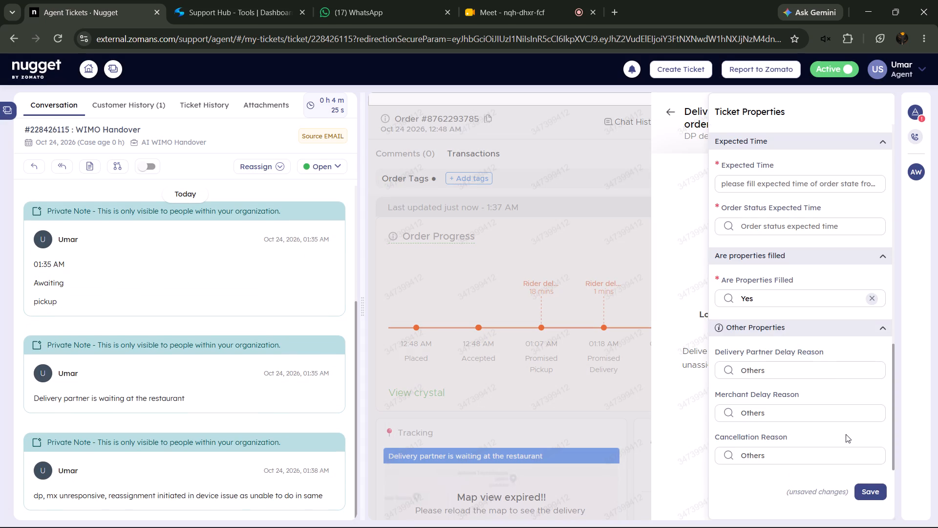
click(865, 499)
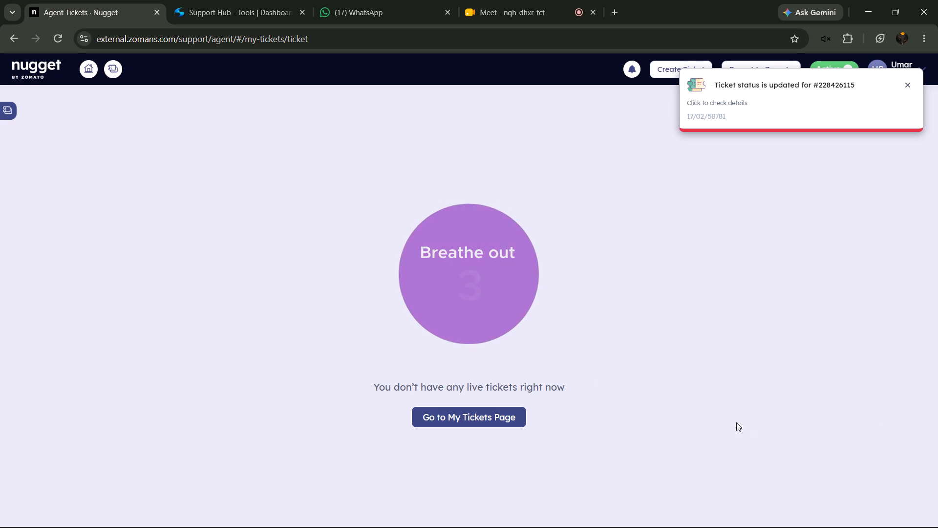
Go to the My Tickets page.
click(463, 424)
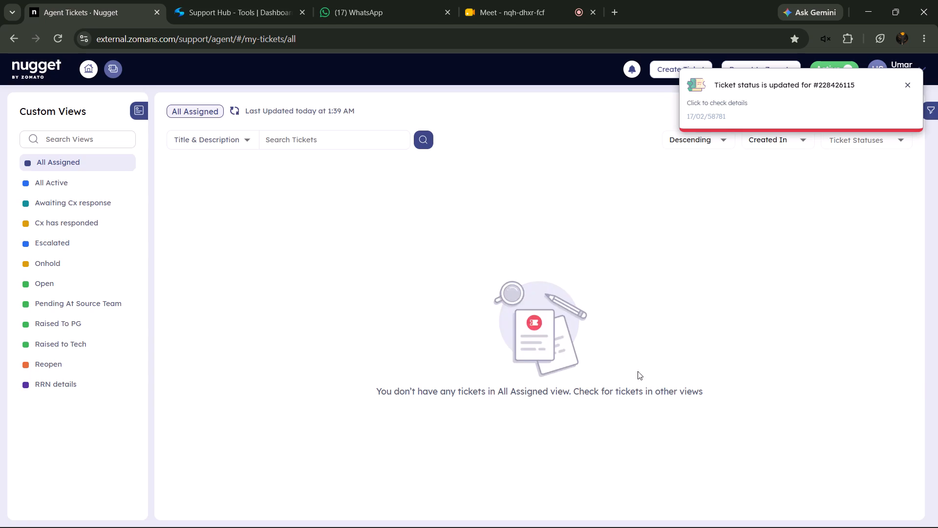
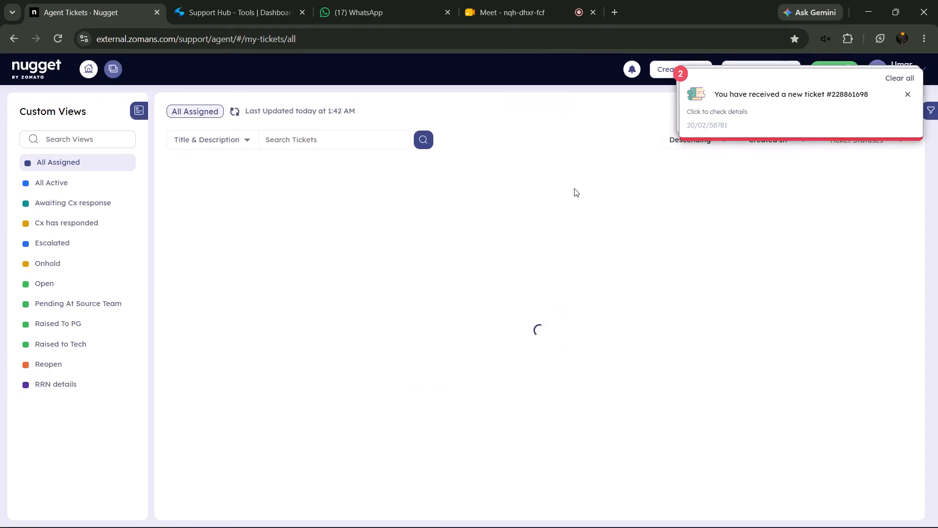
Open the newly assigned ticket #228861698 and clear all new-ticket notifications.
click(574, 188)
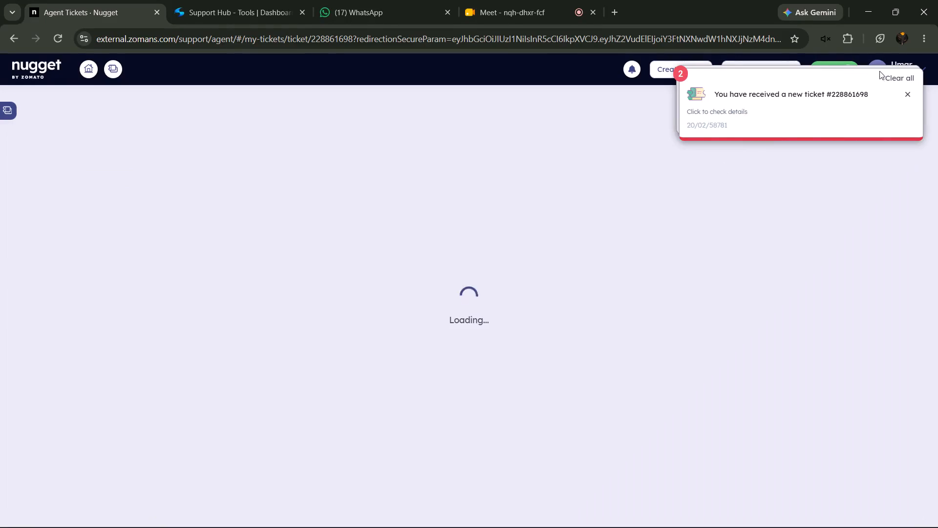
click(901, 78)
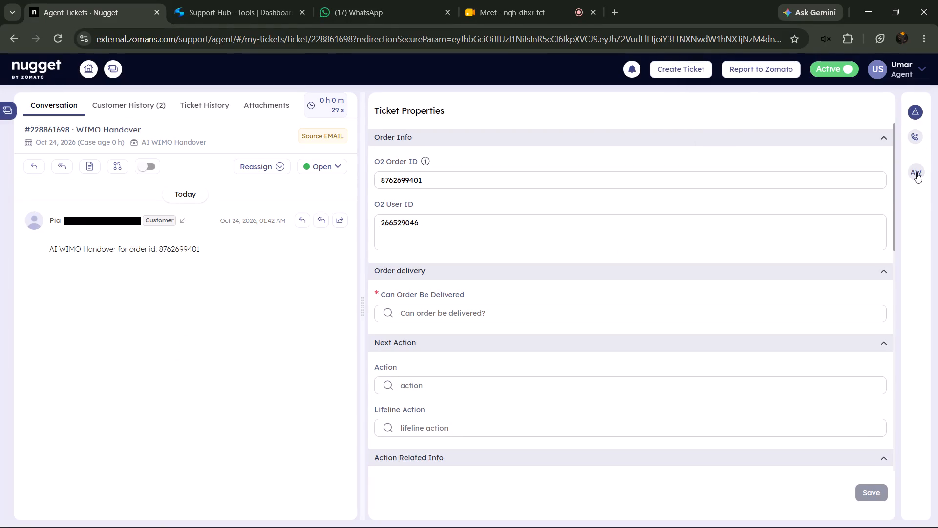
Open the ticket's AW order details and copy the "15 mins delayed" text from Order Progress.
click(917, 172)
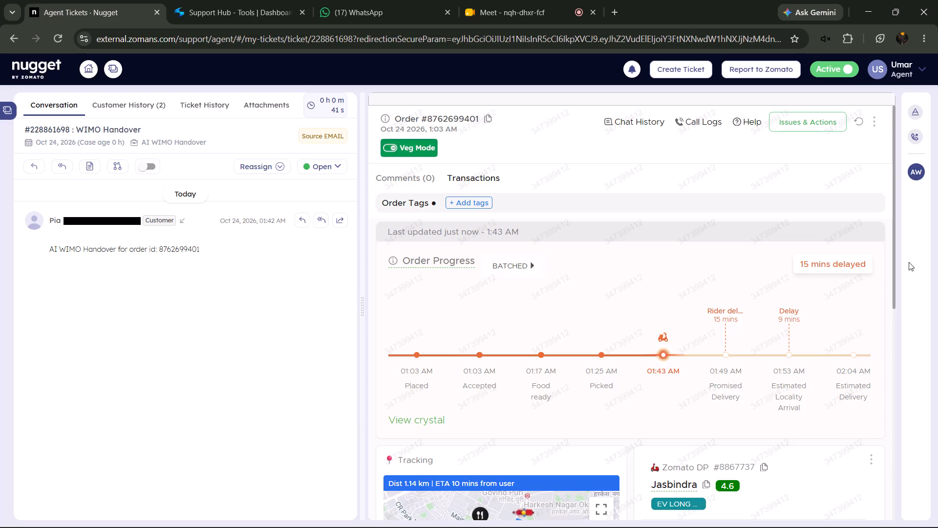
drag(765, 268, 871, 262)
right_click(845, 262)
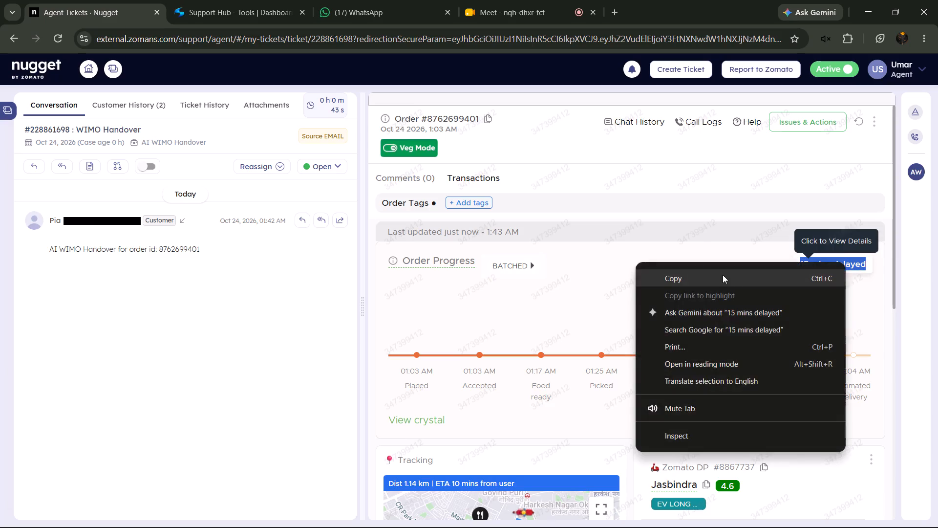
click(723, 275)
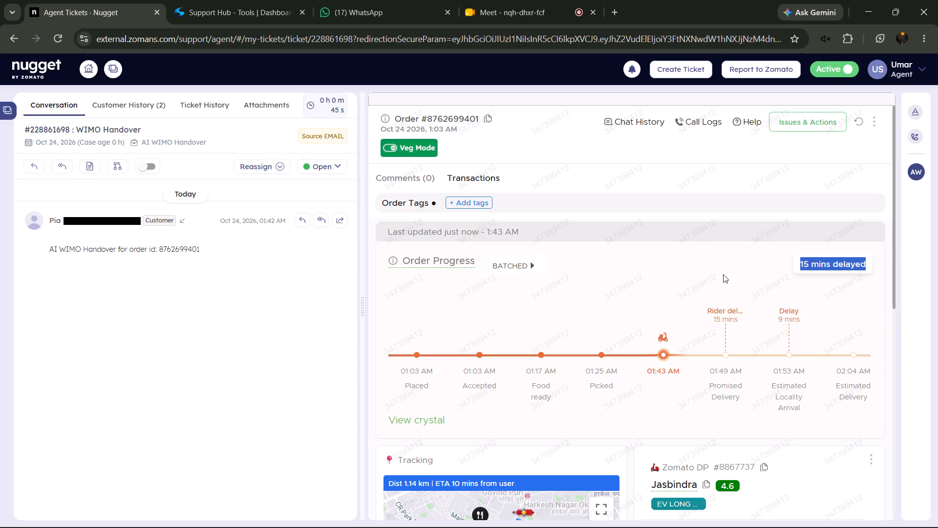
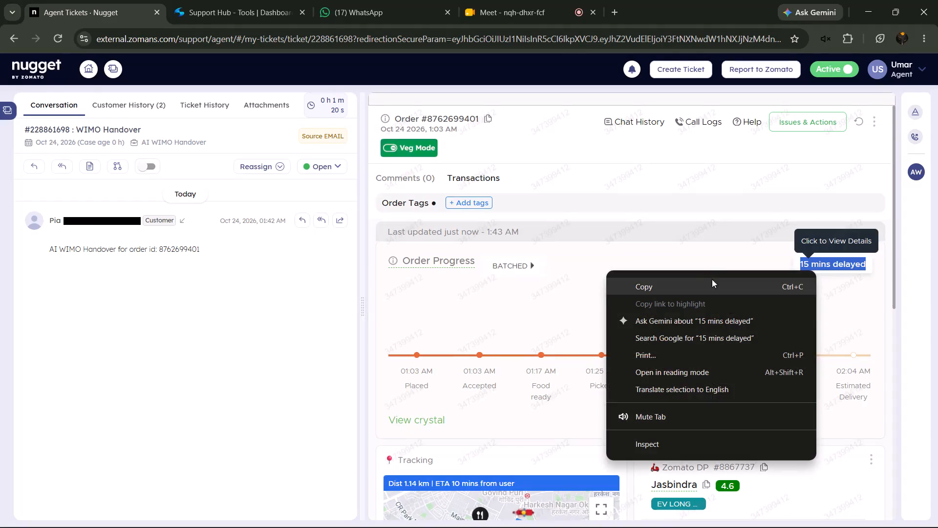
Add the copied delay text "15 mins delayed" to the ticket as a private note.
click(703, 281)
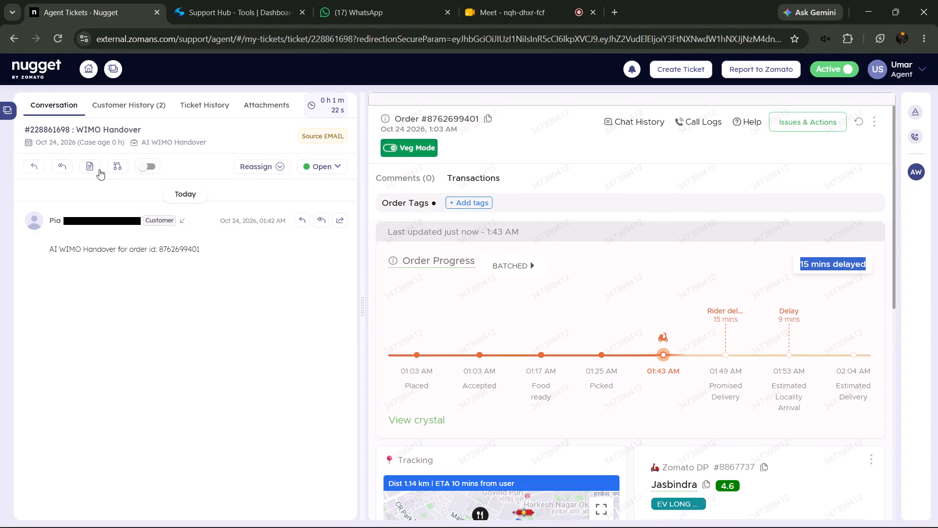
click(99, 169)
right_click(441, 264)
drag(498, 348, 498, 354)
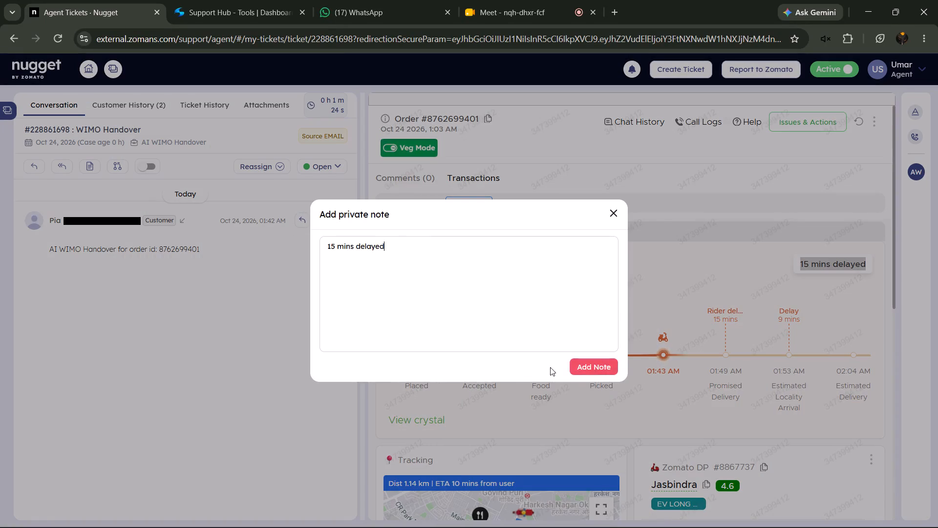
click(570, 362)
Copy the "01:25 AM Picked" milestone from Order Progress and add it to the ticket as a private note.
drag(580, 366, 618, 396)
right_click(604, 381)
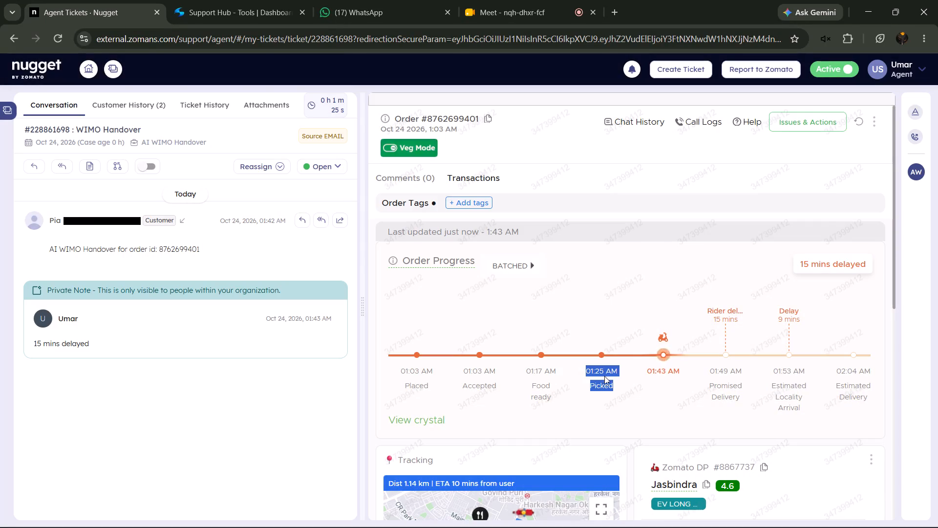
click(662, 195)
drag(580, 374, 613, 393)
right_click(607, 382)
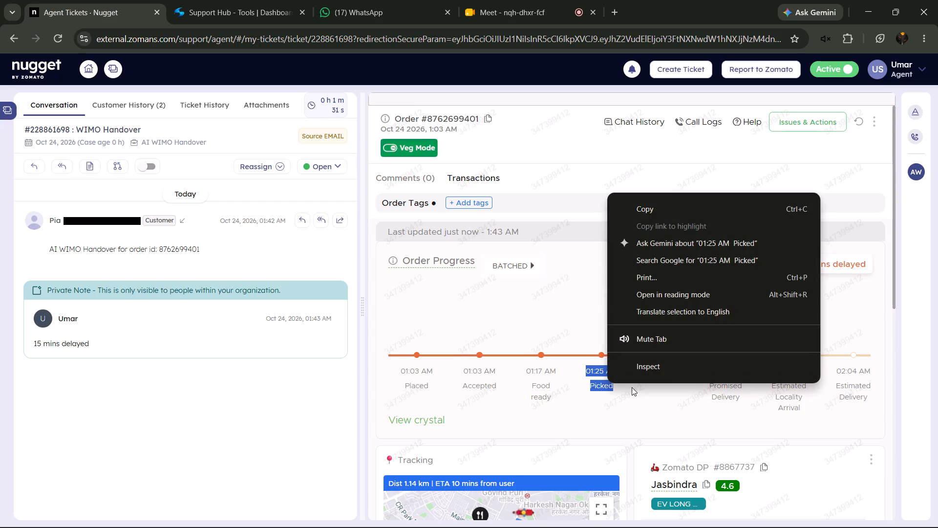
click(653, 204)
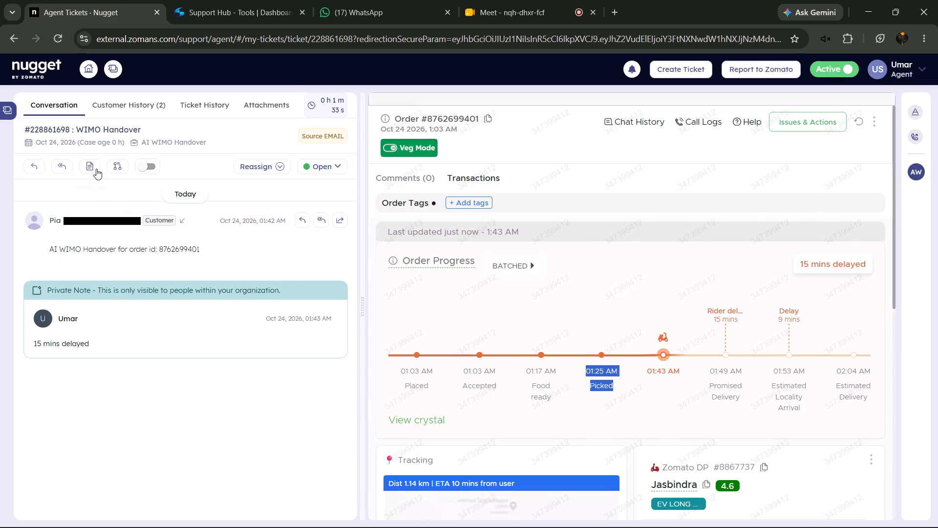
click(96, 169)
right_click(428, 276)
click(496, 362)
click(590, 371)
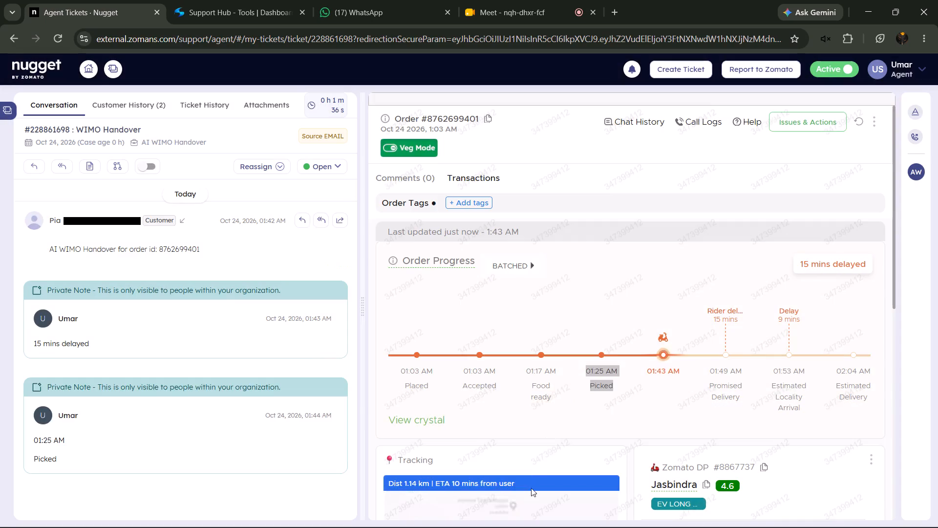
Copy "Dist 1.14 km | ETA 10 mins from user" from Tracking and add it to the ticket as a private note.
drag(531, 488, 386, 474)
right_click(406, 482)
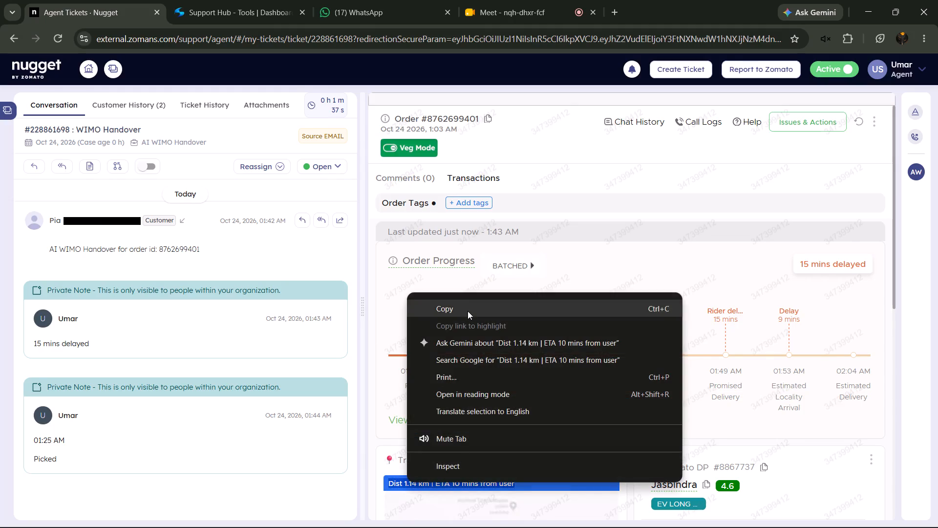
click(468, 309)
click(90, 167)
right_click(441, 264)
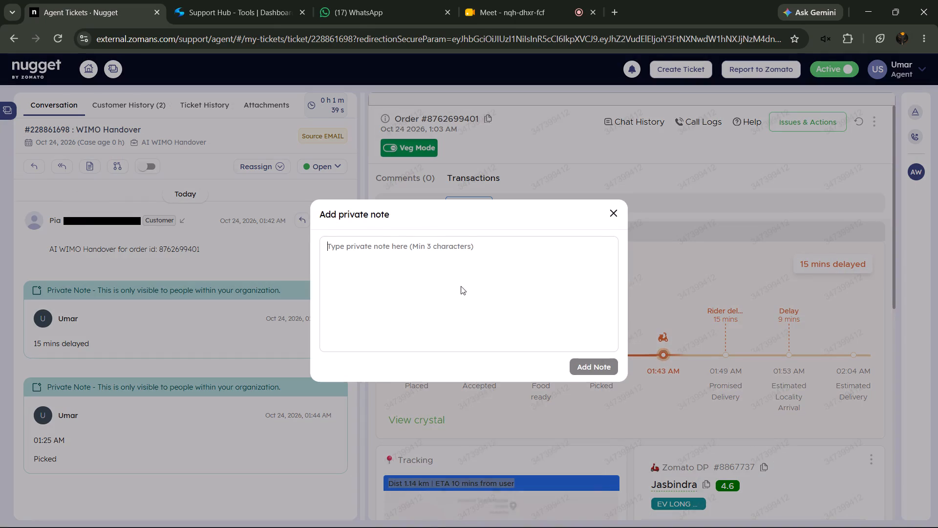
drag(491, 360, 494, 364)
click(581, 373)
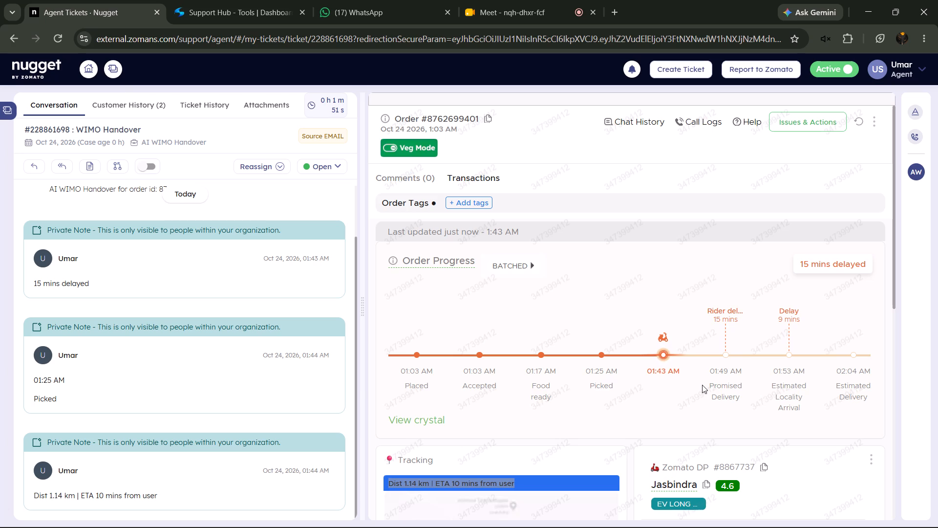
Place a callback call to the delivery partner's first listed number and dismiss the call dialog.
scroll(702, 385, down, 2)
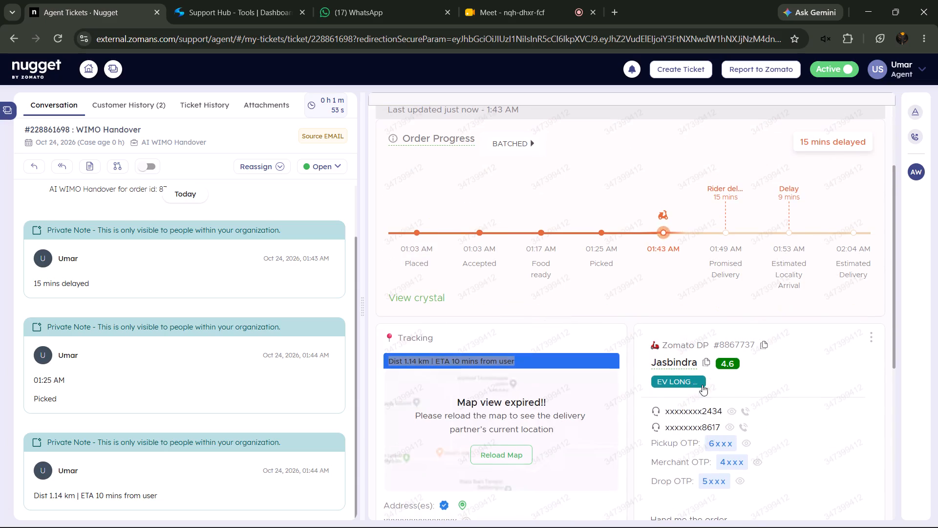
click(744, 413)
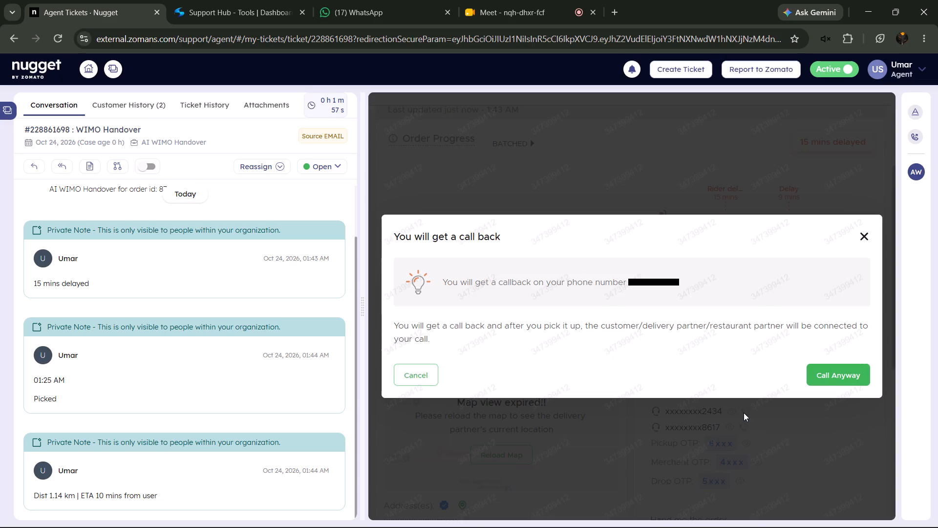
click(830, 377)
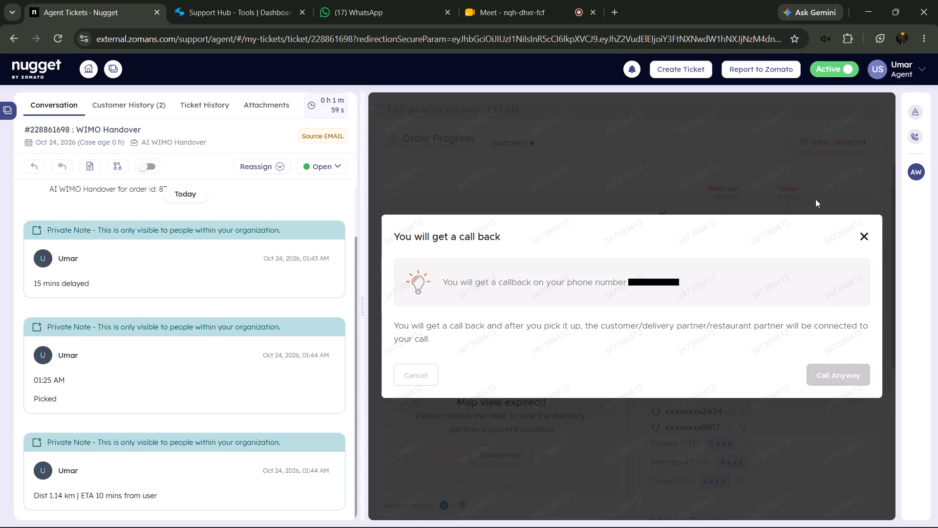
click(815, 197)
Check the batched order details for the drop sequence and status of each order, and close them.
scroll(767, 304, up, 3)
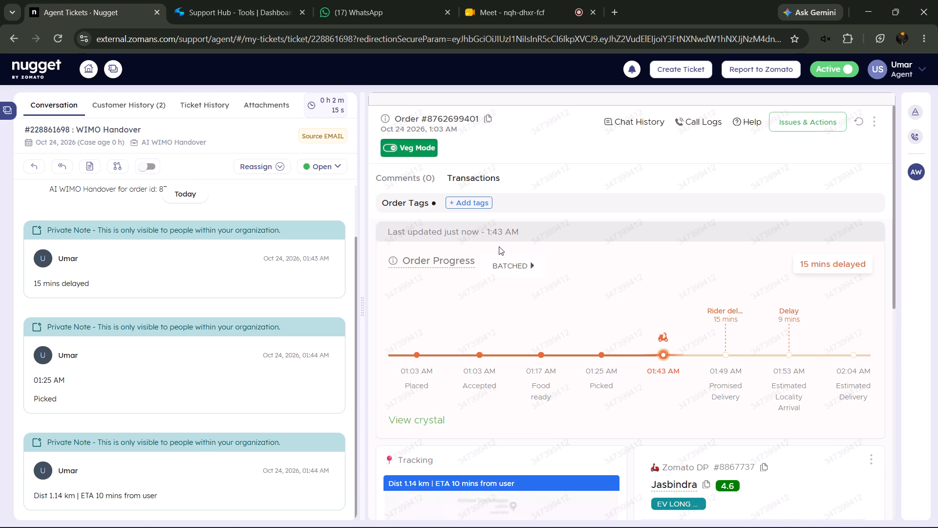
click(524, 261)
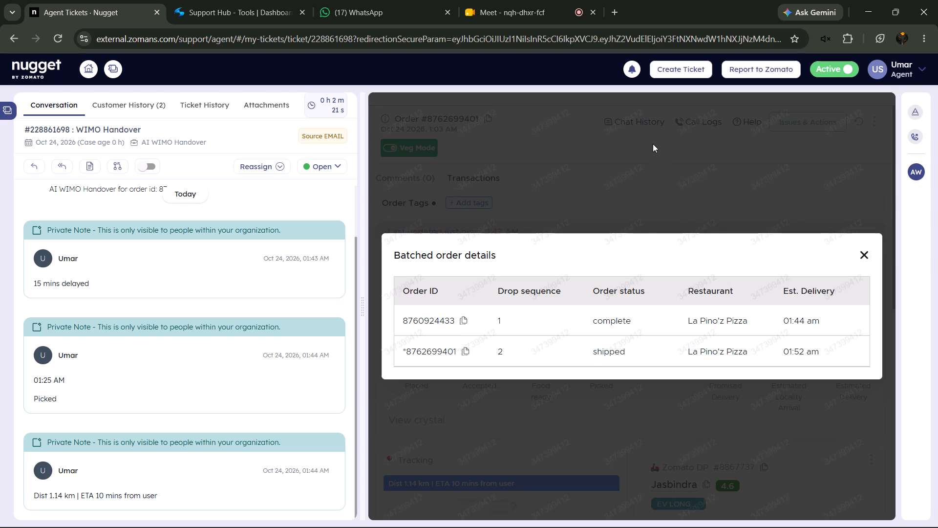
click(659, 170)
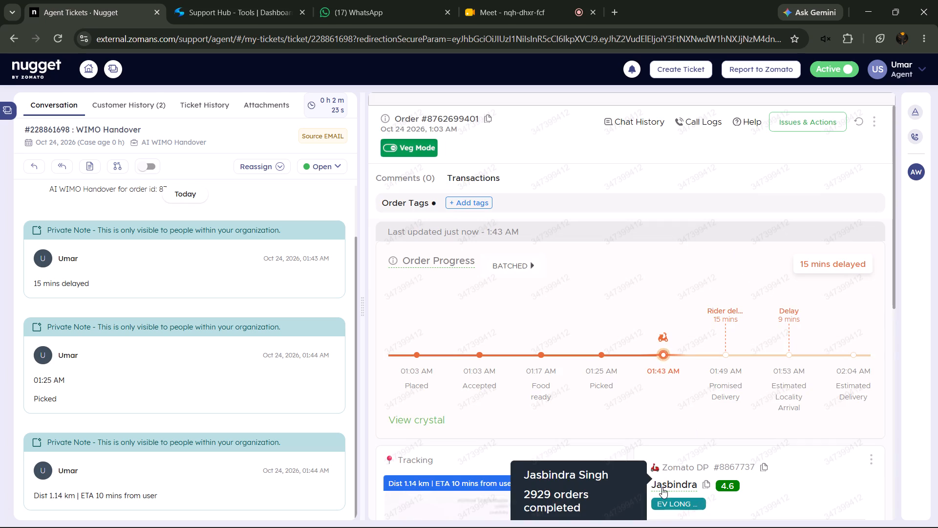
scroll(699, 409, up, 2)
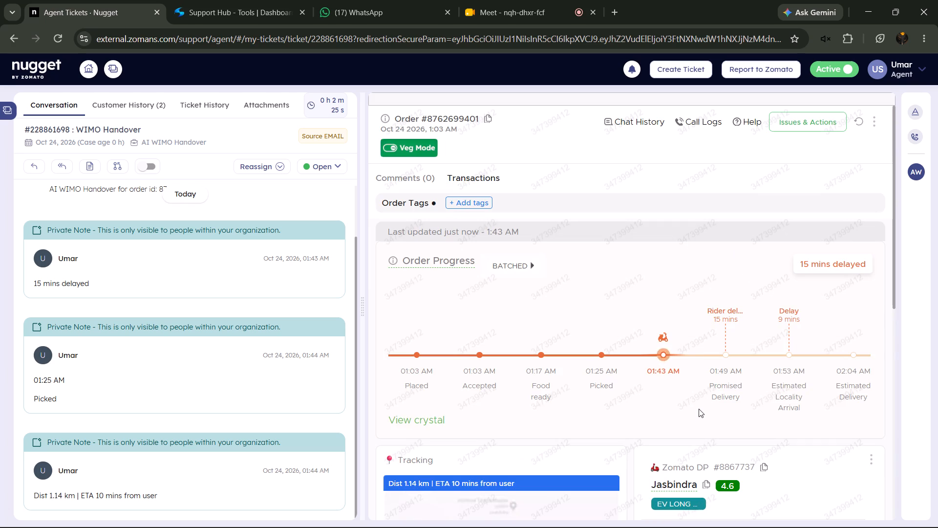
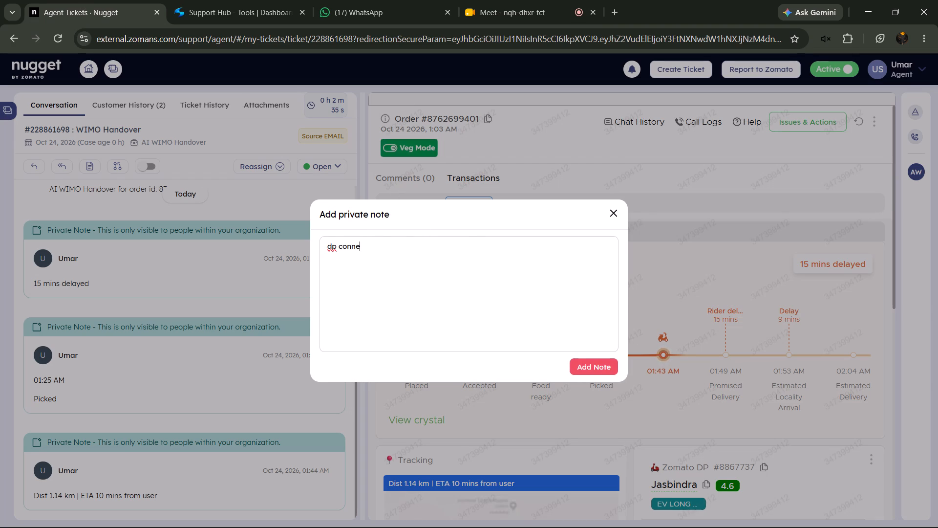
Complete the private note as "dp connected" and add it to the ticket.
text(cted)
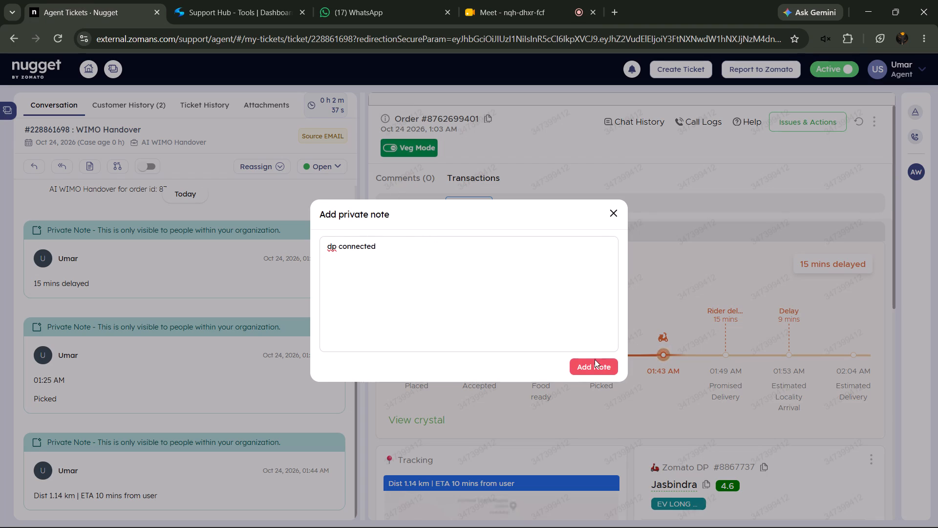
click(592, 365)
In Ticket Properties, set Can Order Be Delivered to Yes and both Action and Lifeline Action to No Action.
click(915, 115)
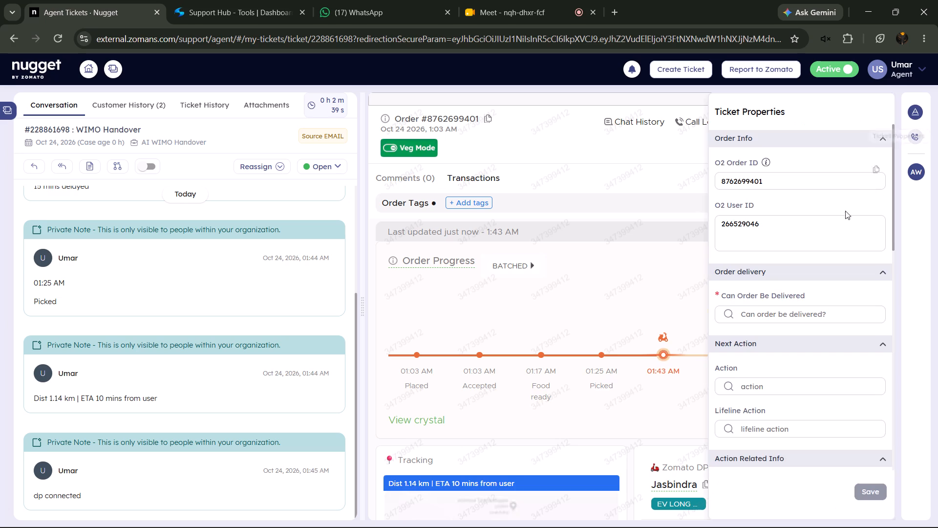
click(791, 312)
click(765, 327)
scroll(790, 231, down, 3)
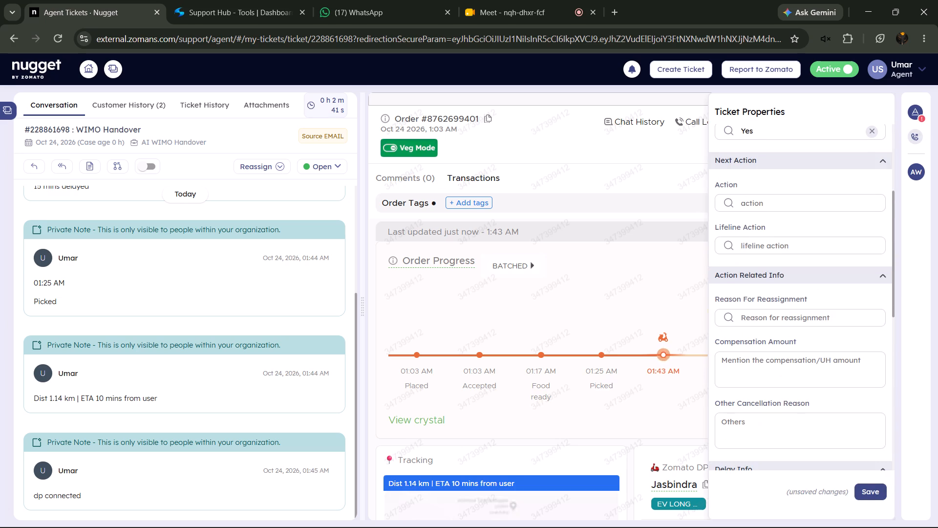
click(782, 195)
click(777, 222)
click(778, 246)
click(774, 261)
Set Are Properties Filled to Yes in Ticket Properties.
scroll(776, 296, down, 3)
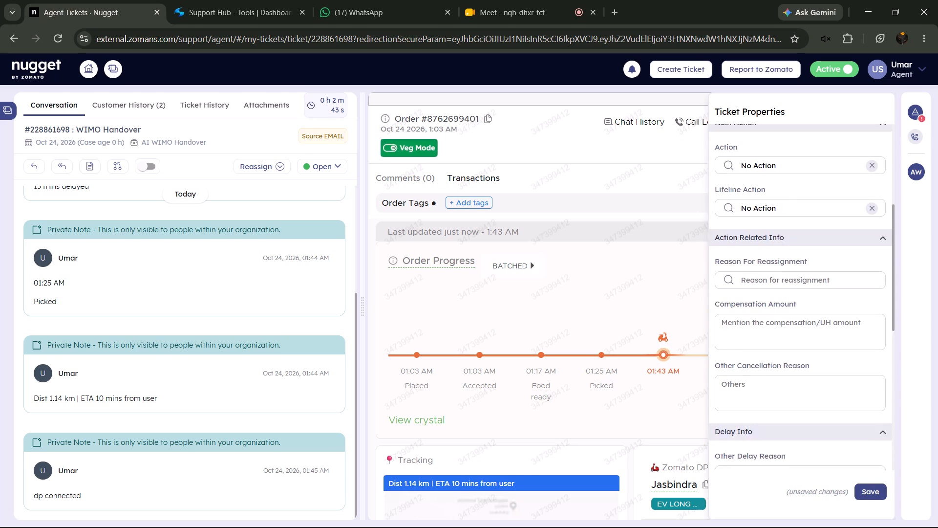
scroll(776, 298, down, 4)
click(791, 299)
click(771, 315)
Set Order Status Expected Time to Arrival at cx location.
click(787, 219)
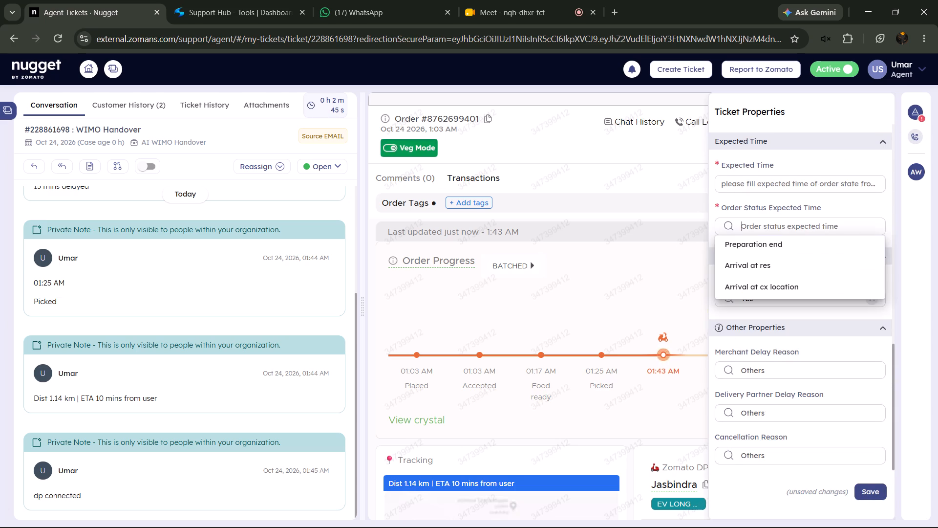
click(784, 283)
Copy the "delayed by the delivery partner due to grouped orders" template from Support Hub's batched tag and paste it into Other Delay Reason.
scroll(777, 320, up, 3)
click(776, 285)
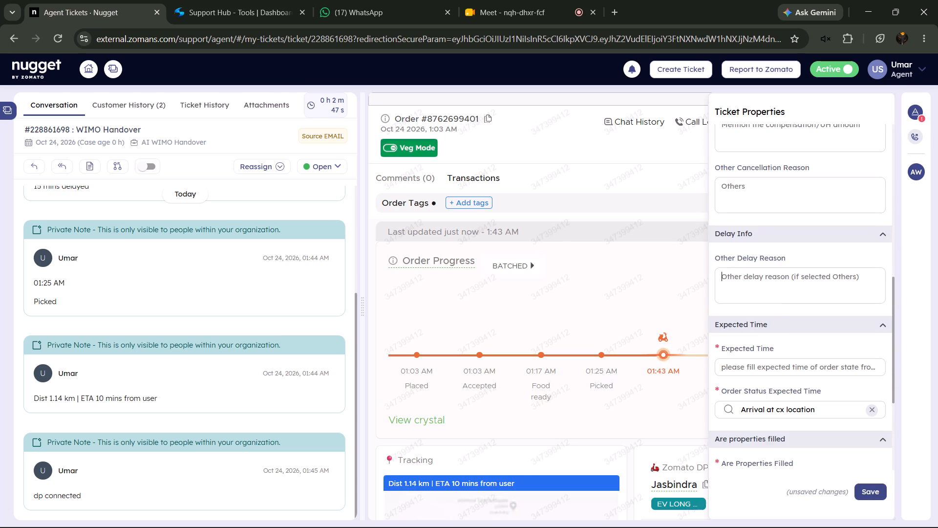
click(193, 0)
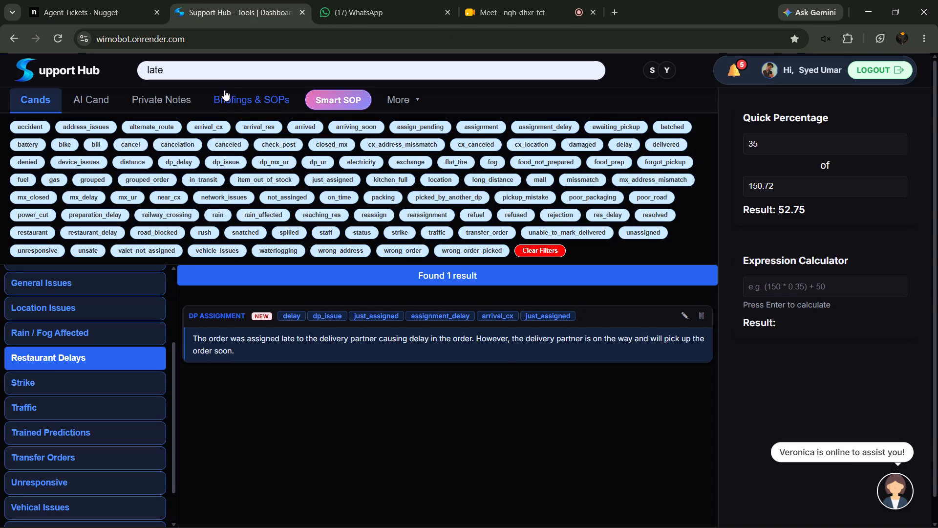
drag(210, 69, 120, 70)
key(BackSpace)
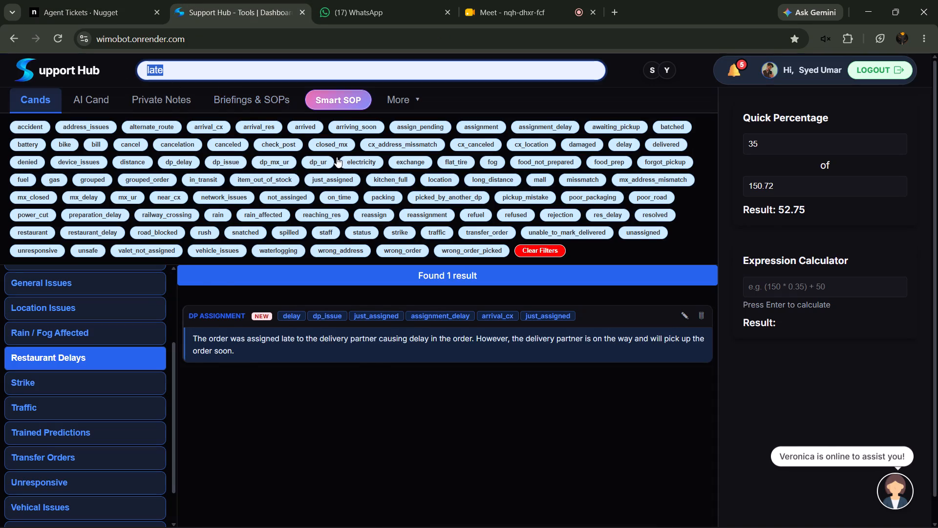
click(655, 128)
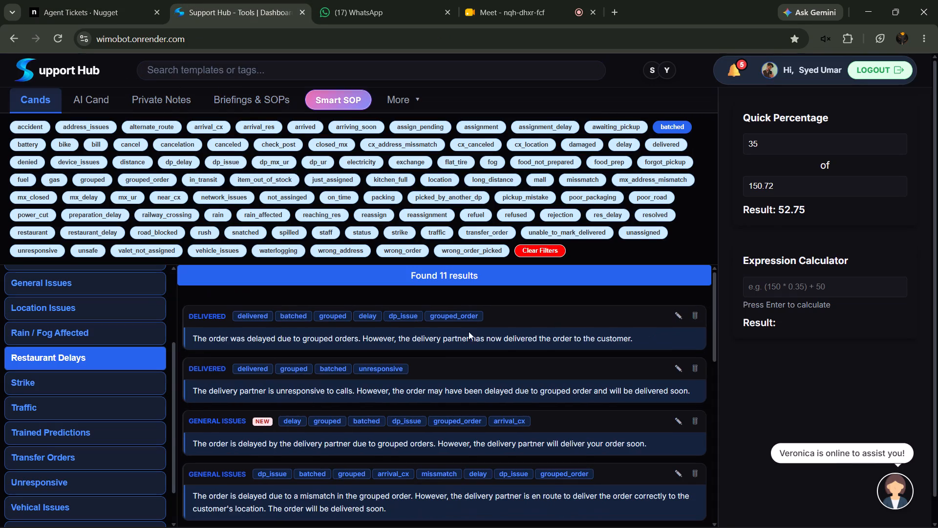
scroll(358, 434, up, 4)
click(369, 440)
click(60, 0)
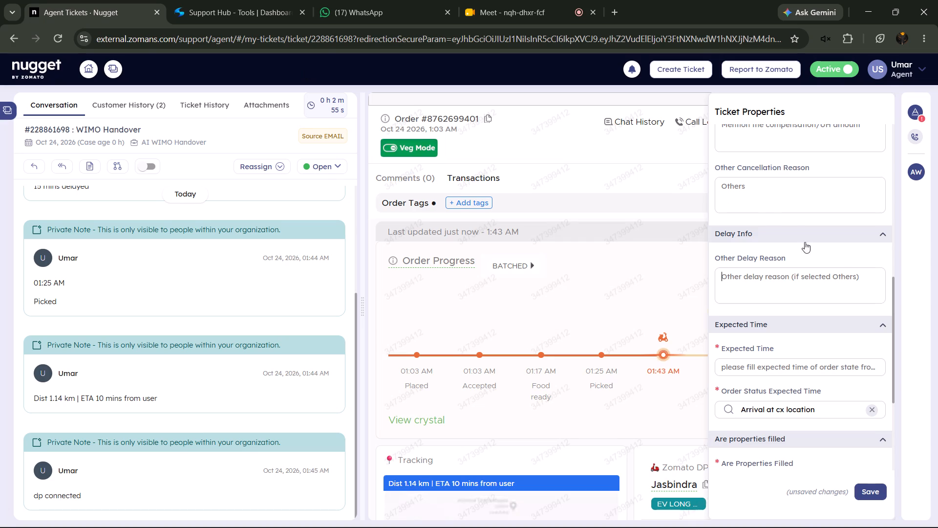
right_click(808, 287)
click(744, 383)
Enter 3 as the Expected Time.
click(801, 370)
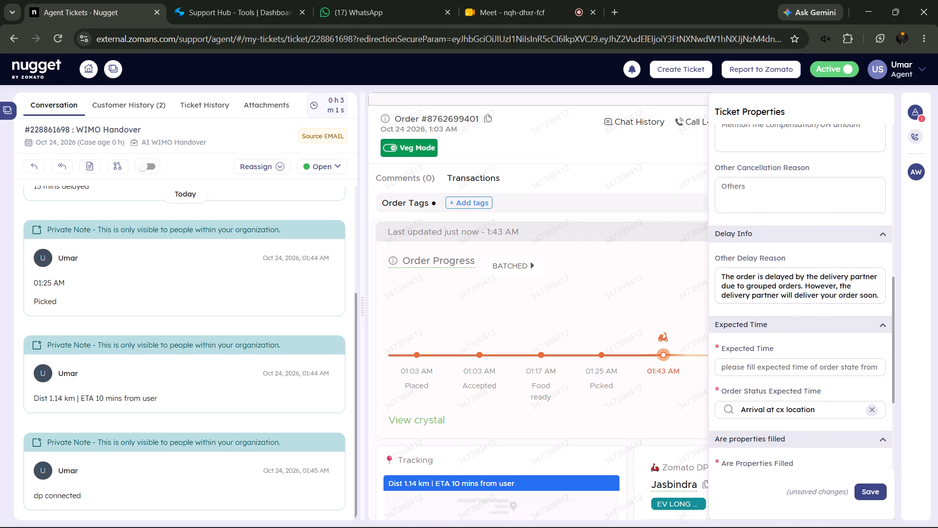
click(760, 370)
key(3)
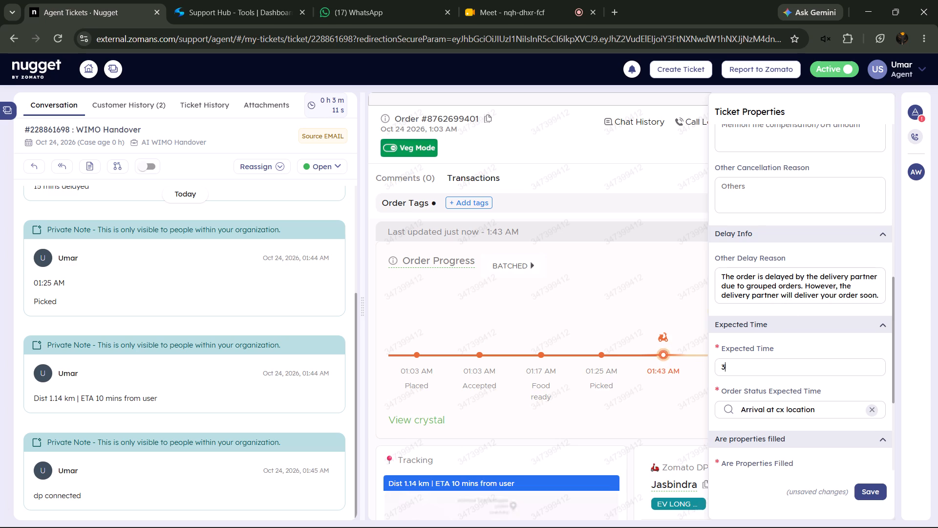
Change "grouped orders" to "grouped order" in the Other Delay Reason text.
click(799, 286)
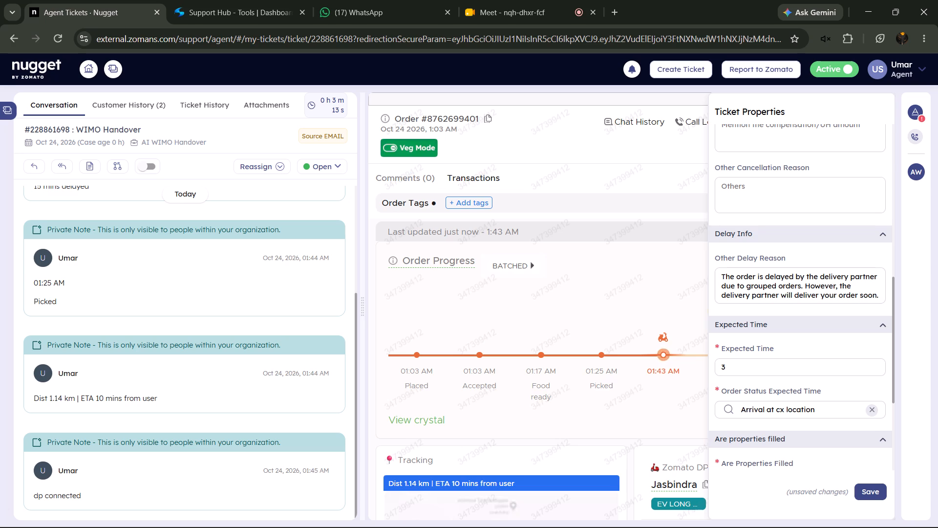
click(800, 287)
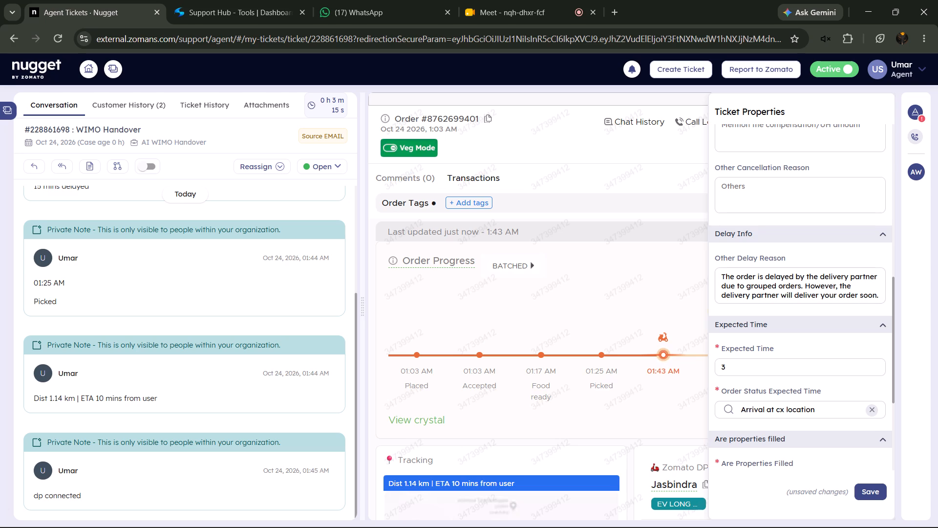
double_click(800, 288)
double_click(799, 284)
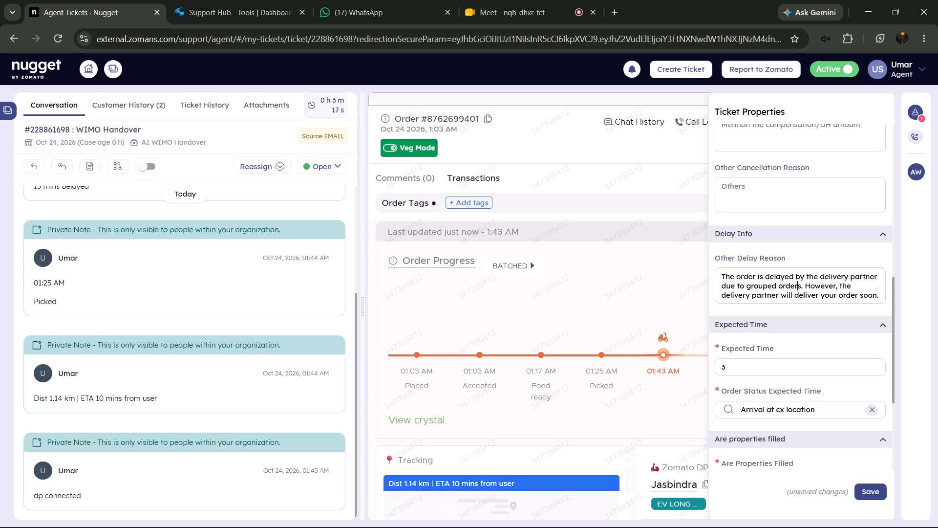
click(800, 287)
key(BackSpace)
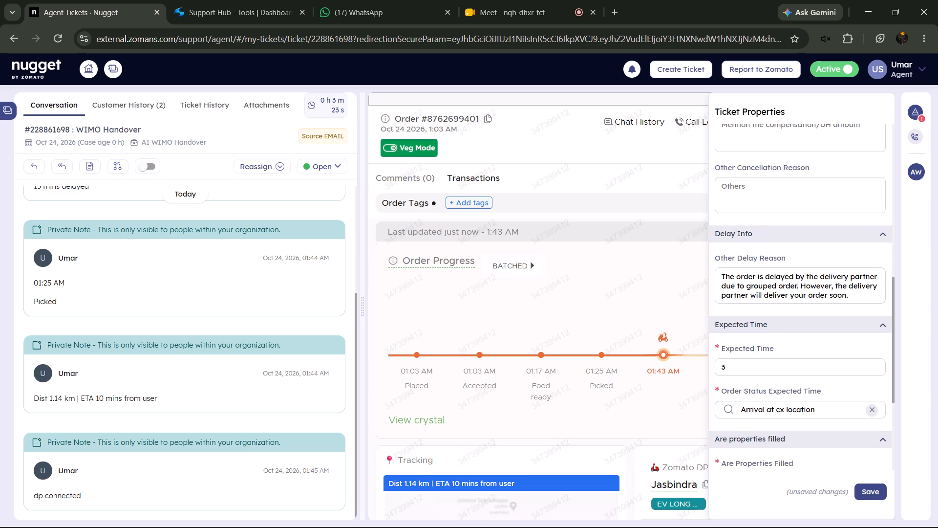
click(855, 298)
Close Ticket Properties and refresh the order details to check the current delay and tracking.
click(921, 121)
click(914, 109)
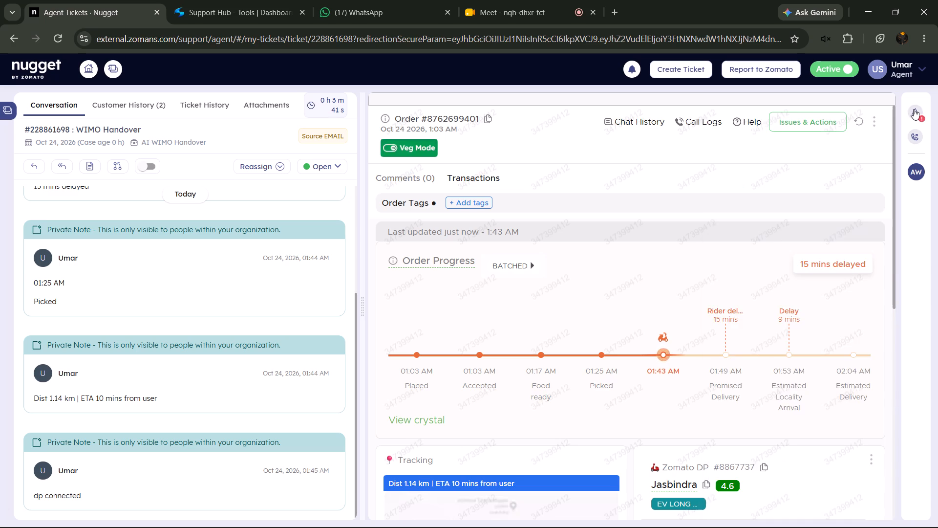
click(914, 109)
click(858, 123)
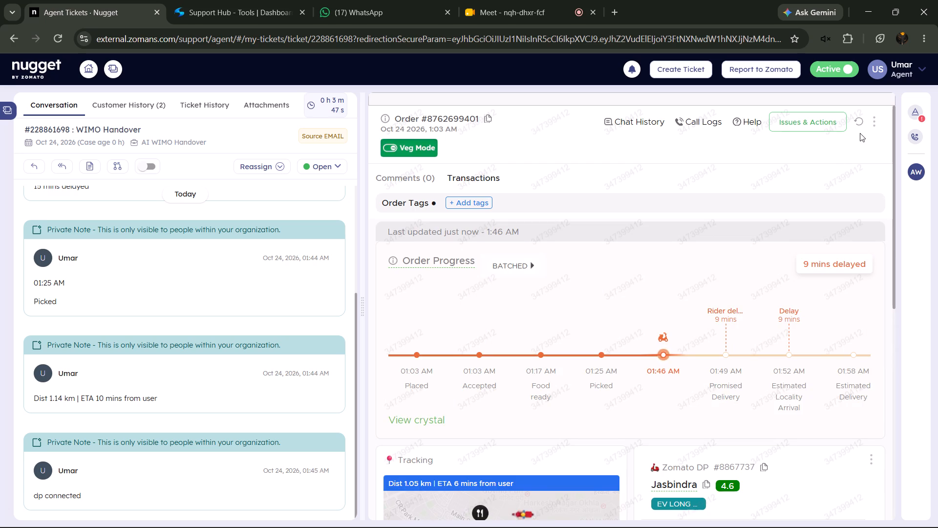
click(855, 118)
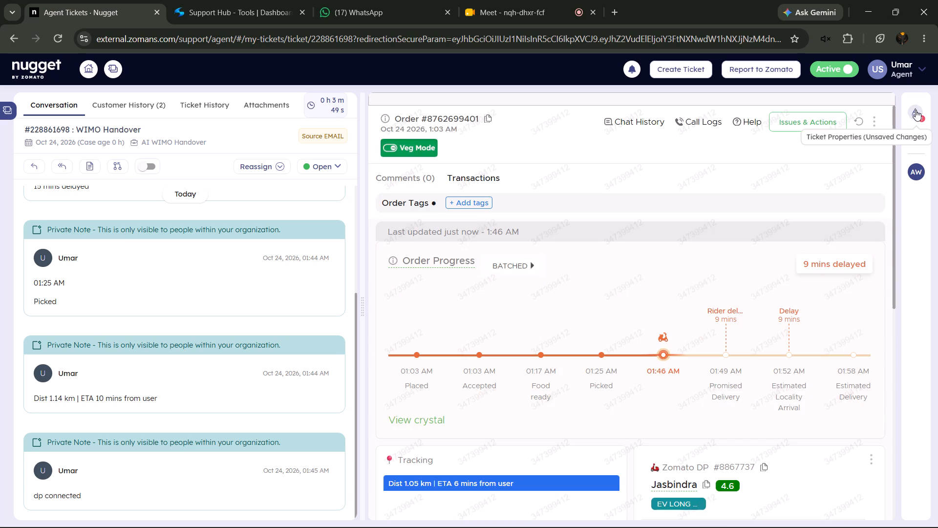
Reopen Ticket Properties and review the delay reason and the other filled fields.
click(916, 110)
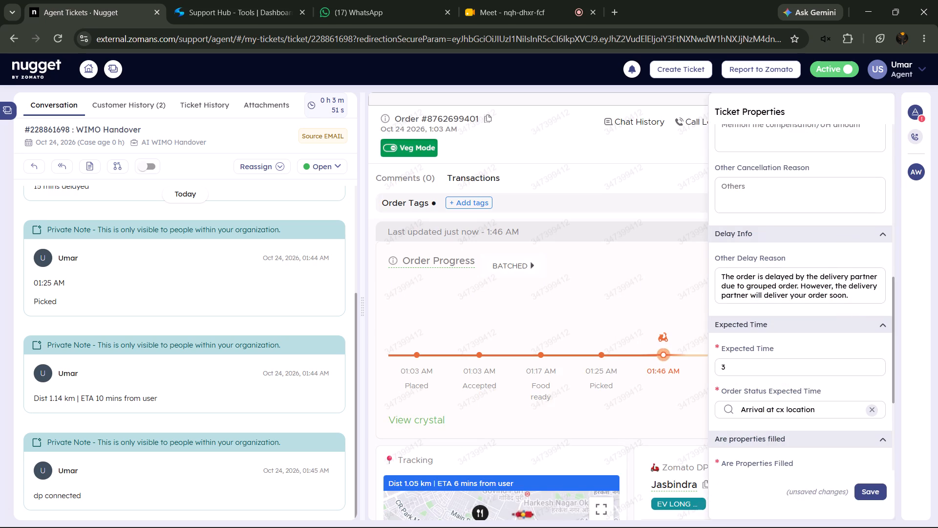
click(851, 295)
drag(721, 275, 856, 299)
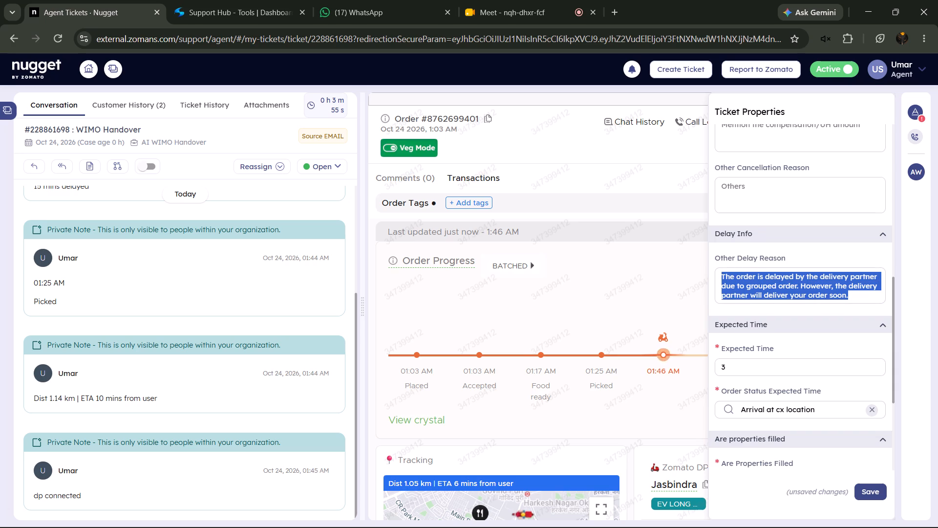
click(851, 297)
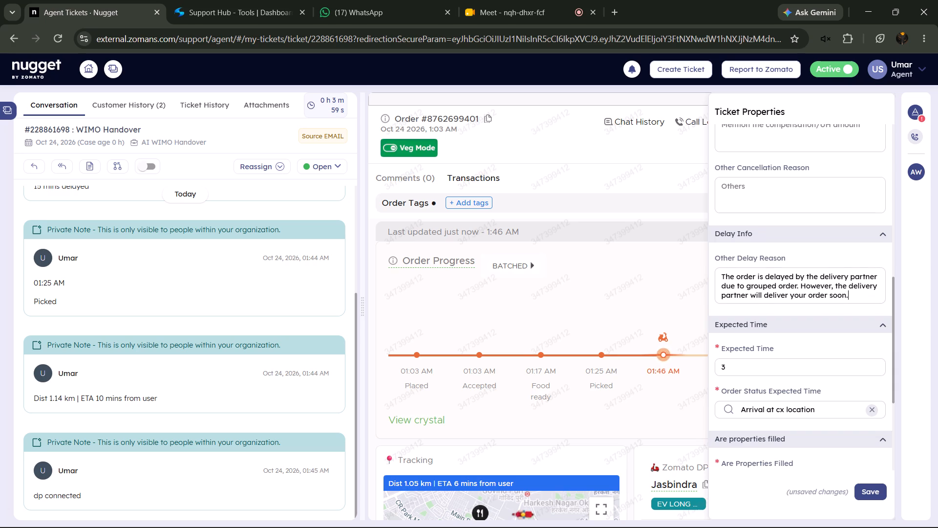
scroll(846, 317, up, 5)
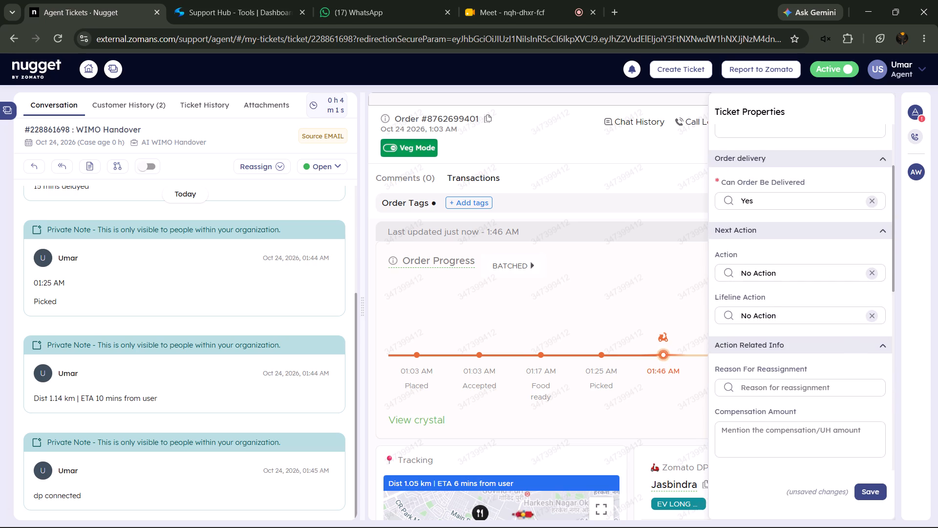
scroll(836, 308, up, 3)
scroll(837, 306, down, 6)
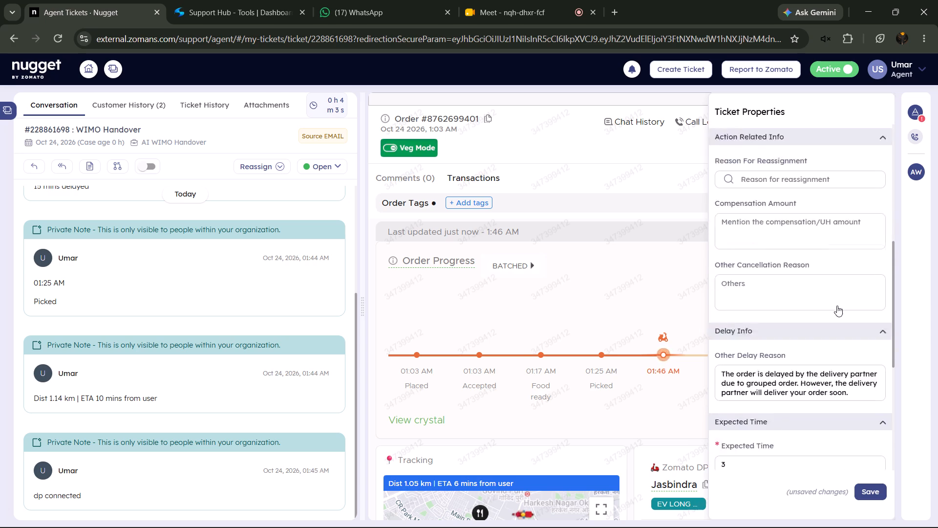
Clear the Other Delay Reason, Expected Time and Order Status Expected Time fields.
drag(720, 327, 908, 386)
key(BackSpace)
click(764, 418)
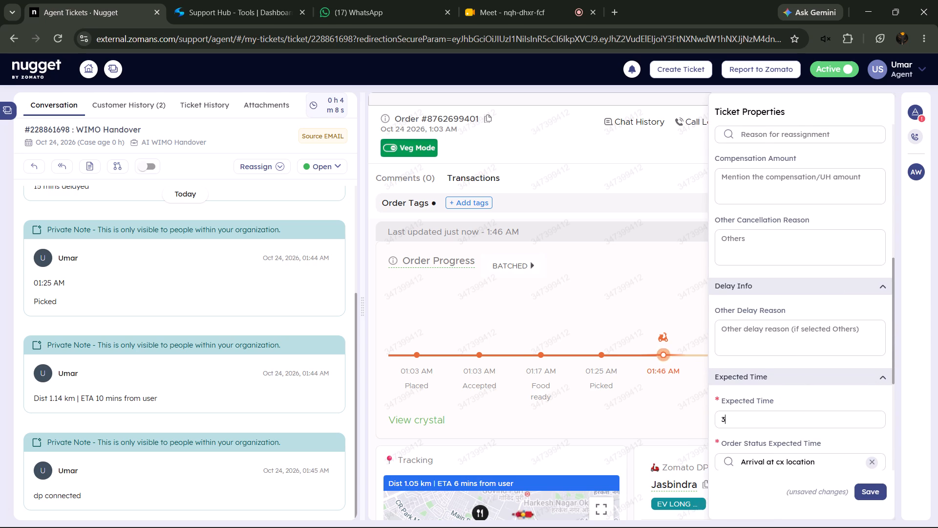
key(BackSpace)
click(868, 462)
Change Action to Escalate to agent and select No Action again for Lifeline Action.
scroll(805, 375, up, 3)
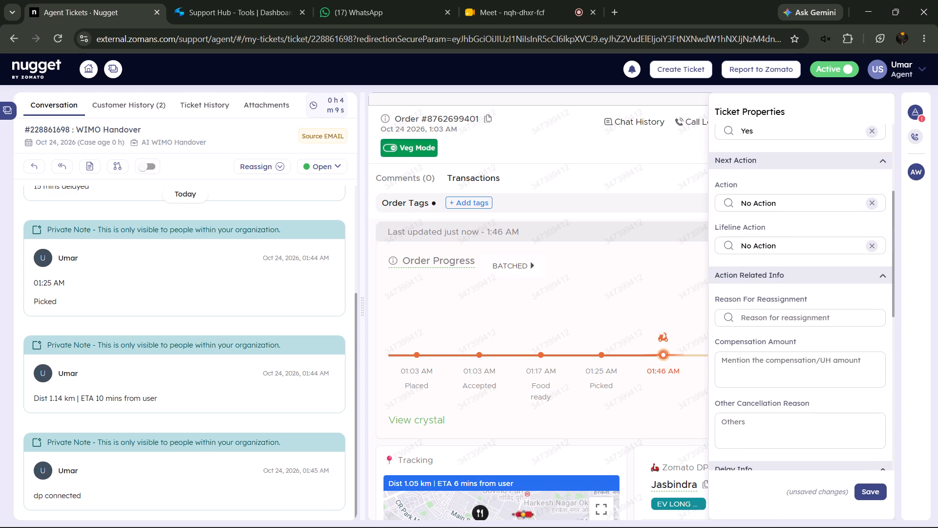
click(788, 204)
double_click(786, 244)
click(773, 263)
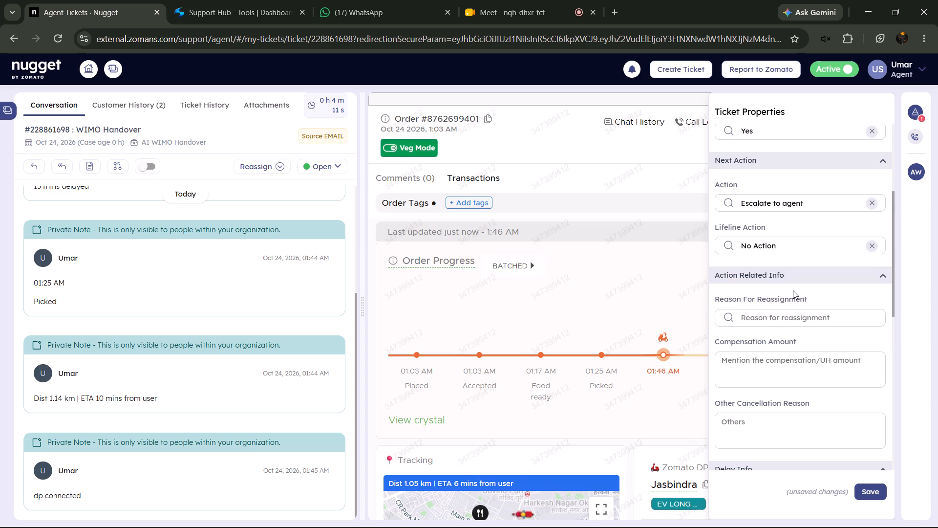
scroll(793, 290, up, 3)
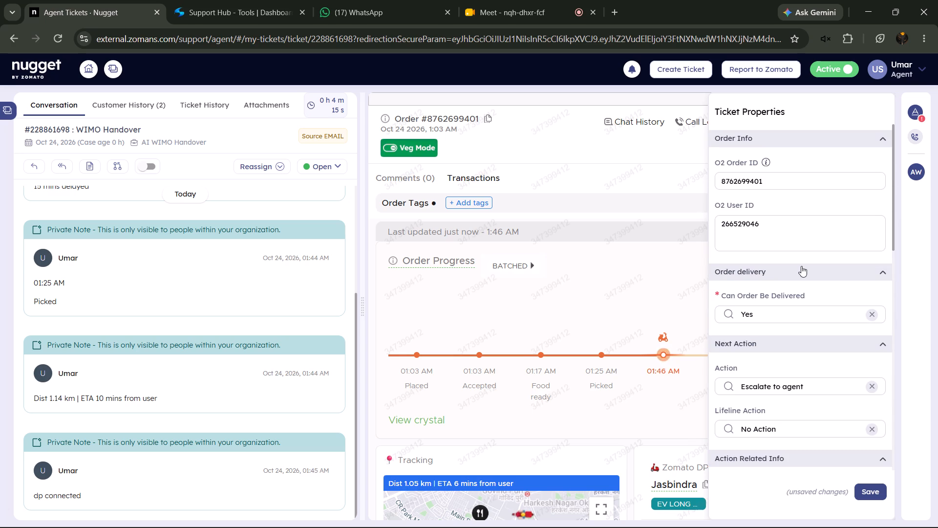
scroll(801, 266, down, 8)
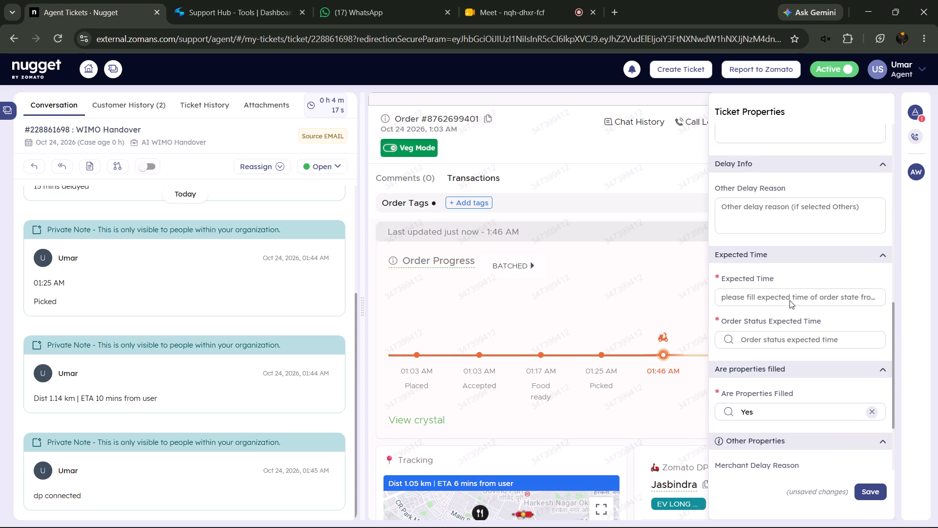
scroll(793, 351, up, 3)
Add a private note to the ticket reading "dp need help, regarding payement".
click(87, 165)
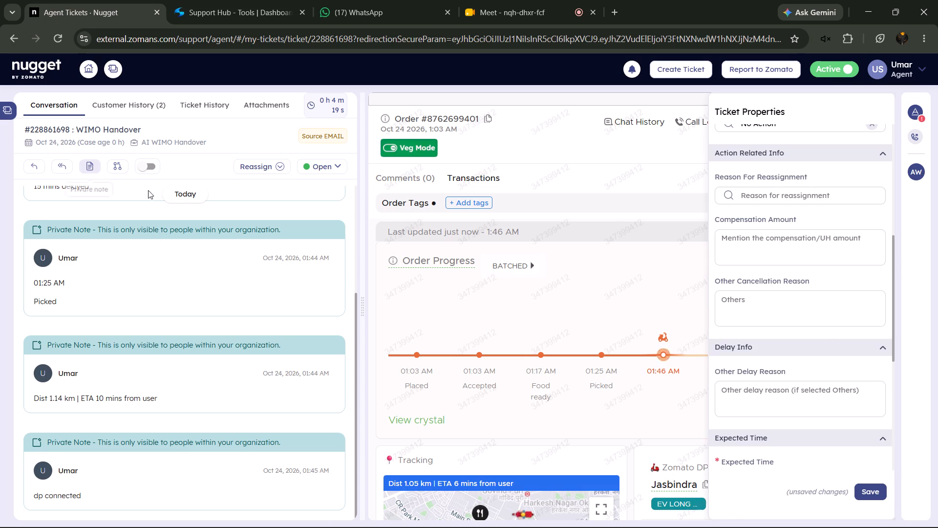
click(420, 280)
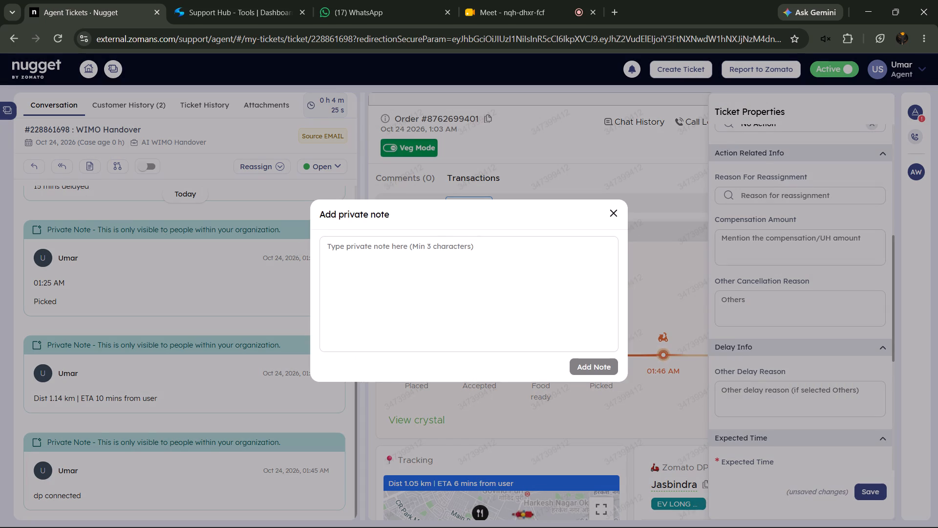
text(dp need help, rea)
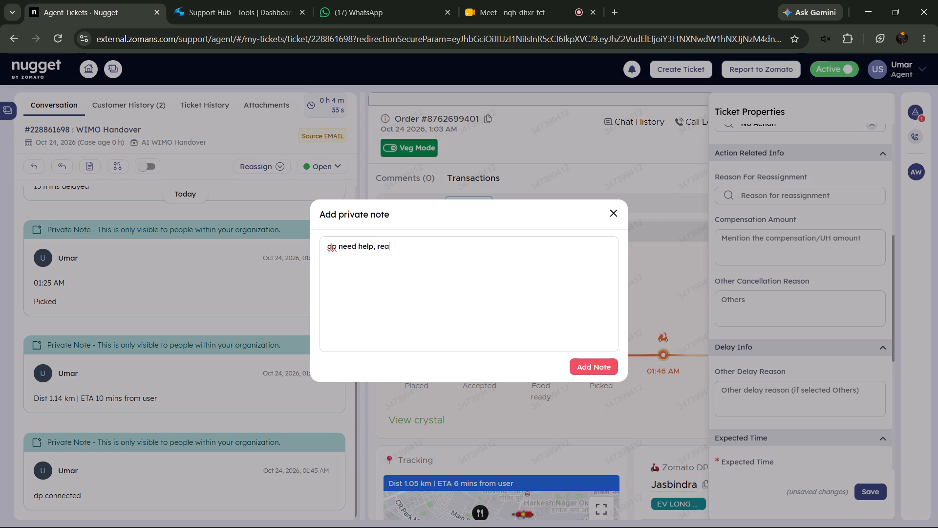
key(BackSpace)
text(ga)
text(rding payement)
click(587, 365)
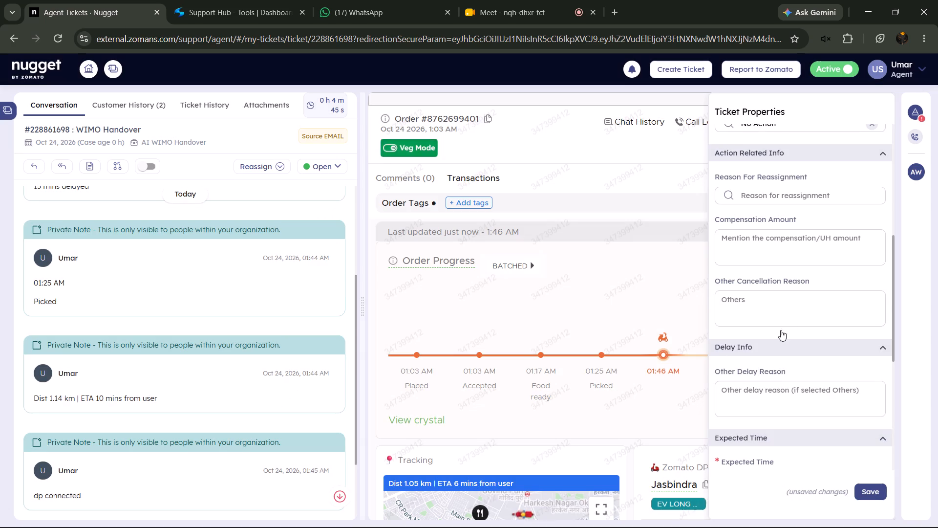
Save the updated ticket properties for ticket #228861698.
scroll(804, 302, up, 5)
scroll(805, 300, down, 8)
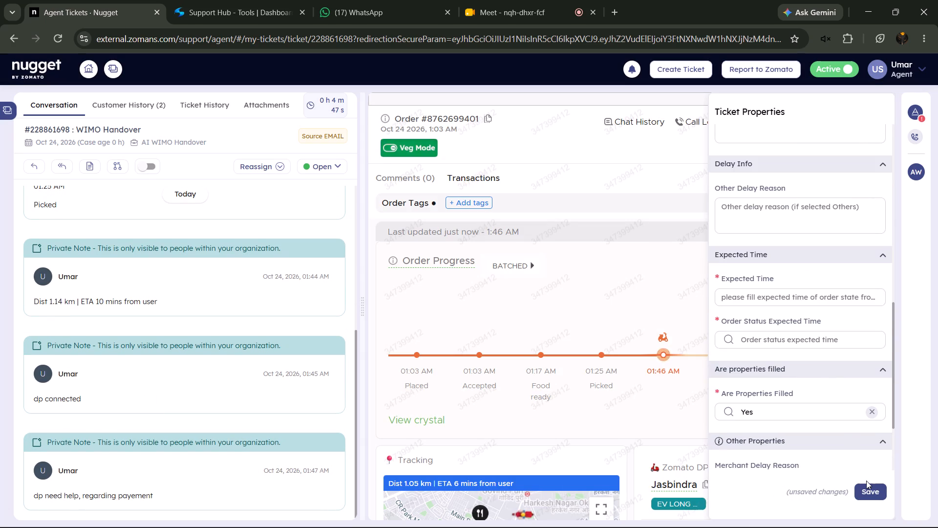
click(869, 489)
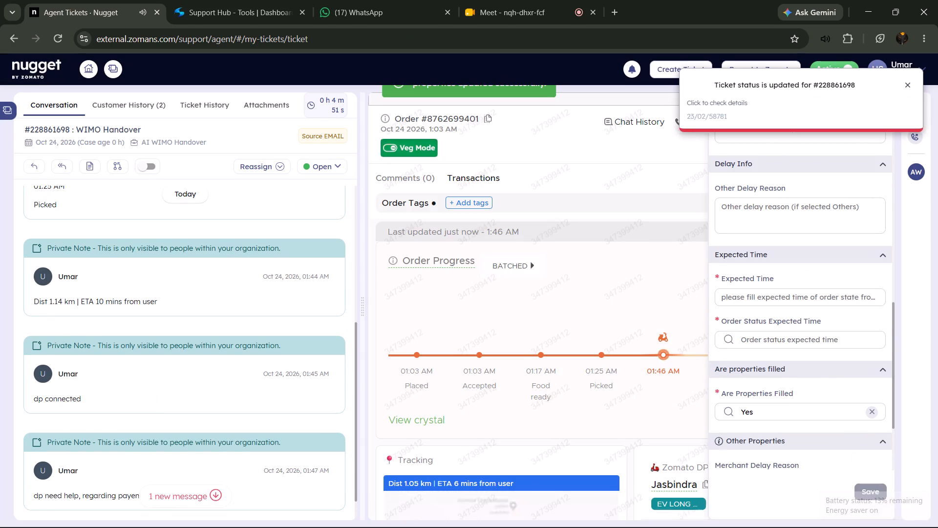
click(478, 417)
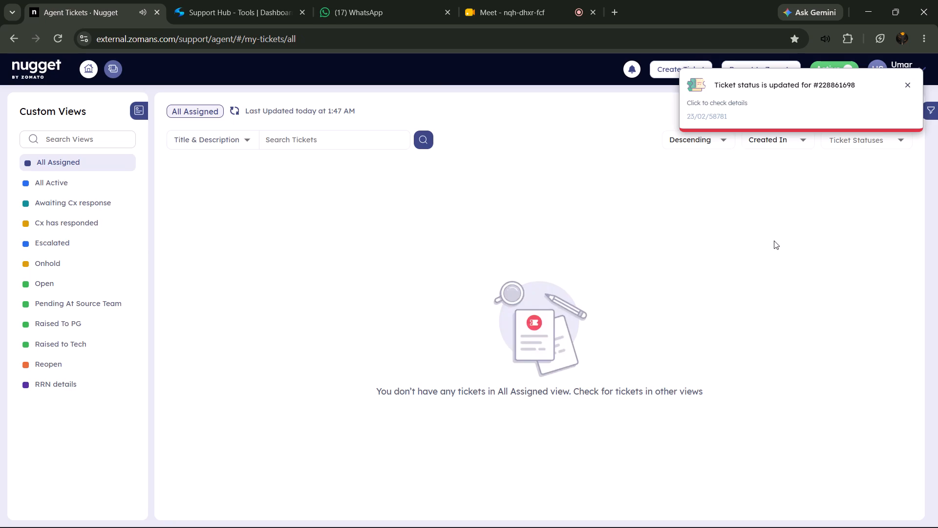
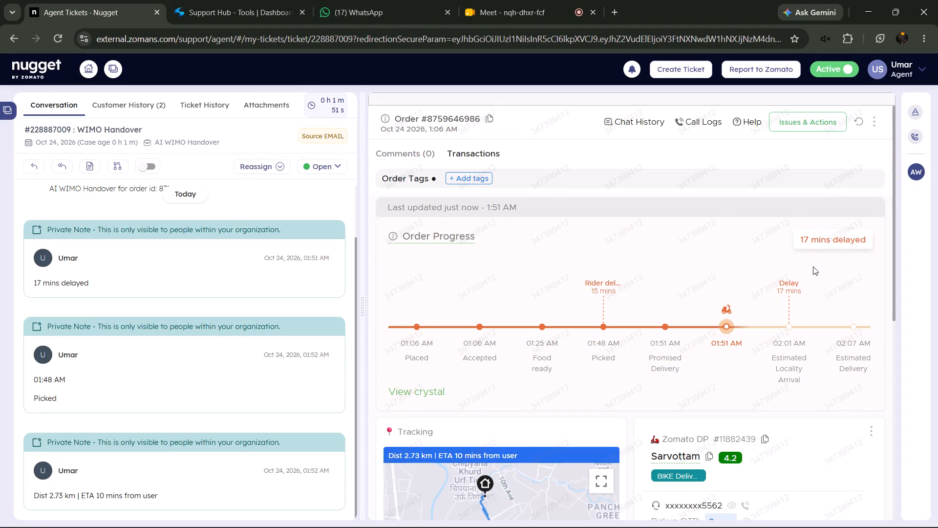
scroll(813, 266, down, 3)
scroll(770, 296, up, 4)
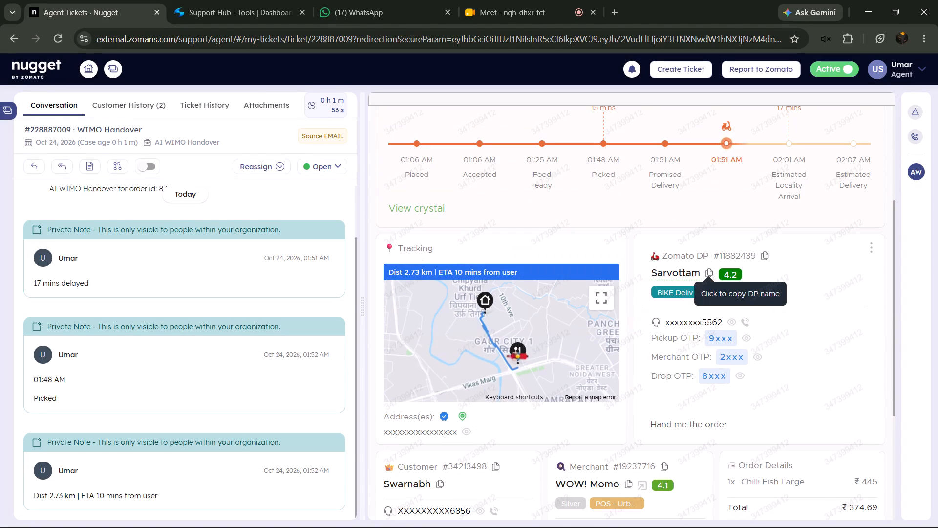
scroll(831, 274, up, 4)
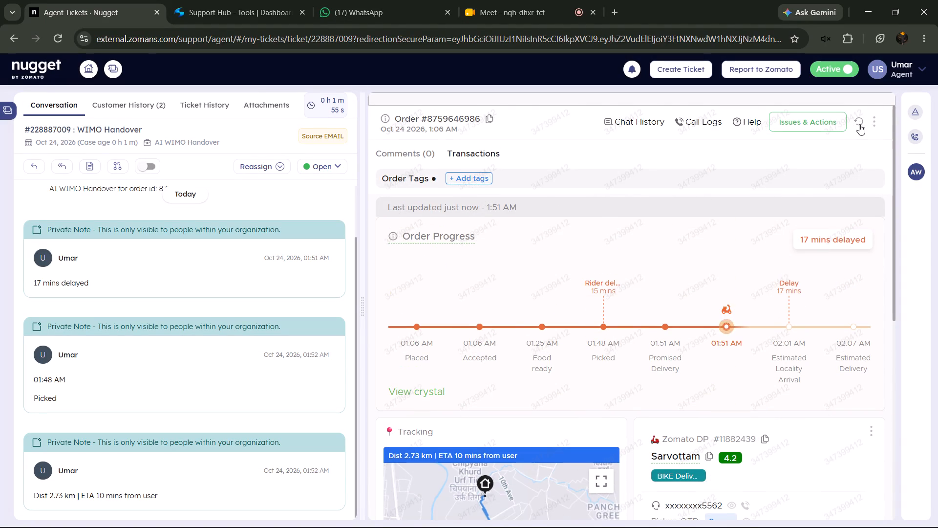
click(859, 124)
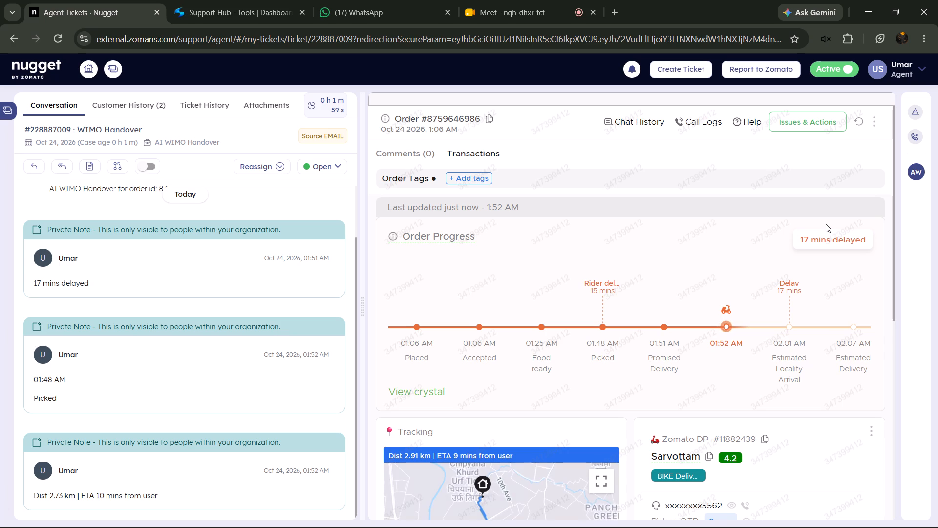
scroll(825, 229, down, 1)
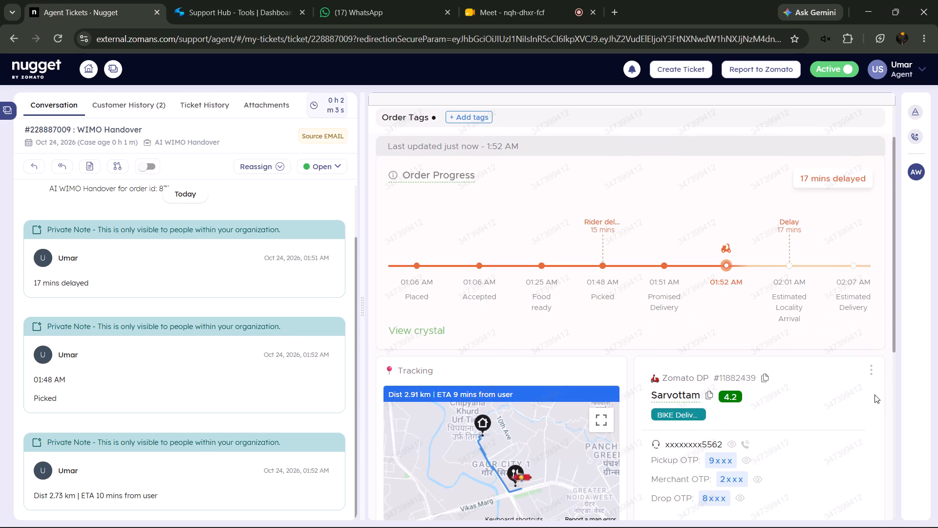
click(871, 369)
click(825, 399)
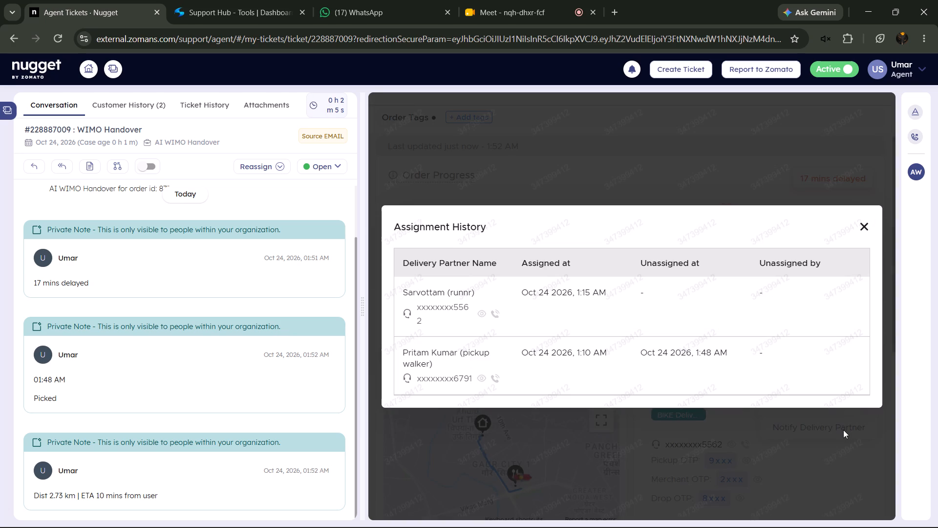
click(843, 430)
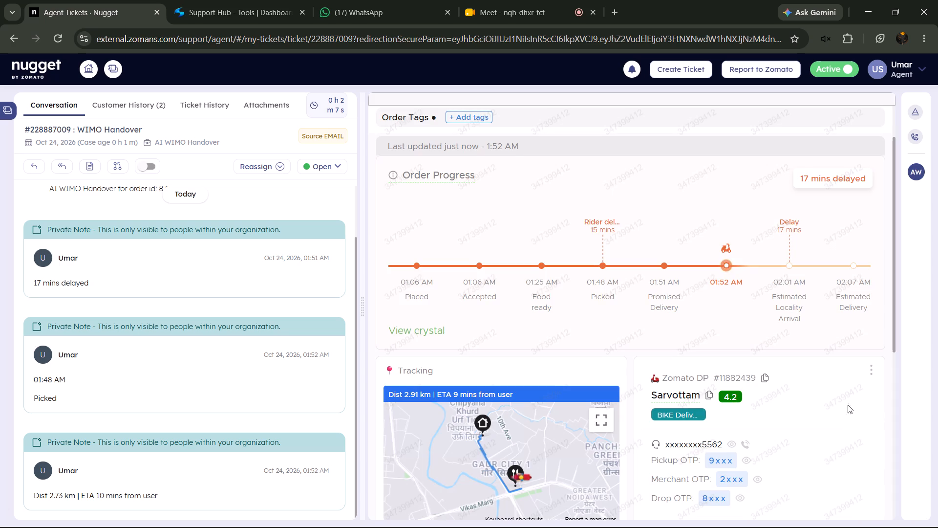
scroll(680, 352, up, 3)
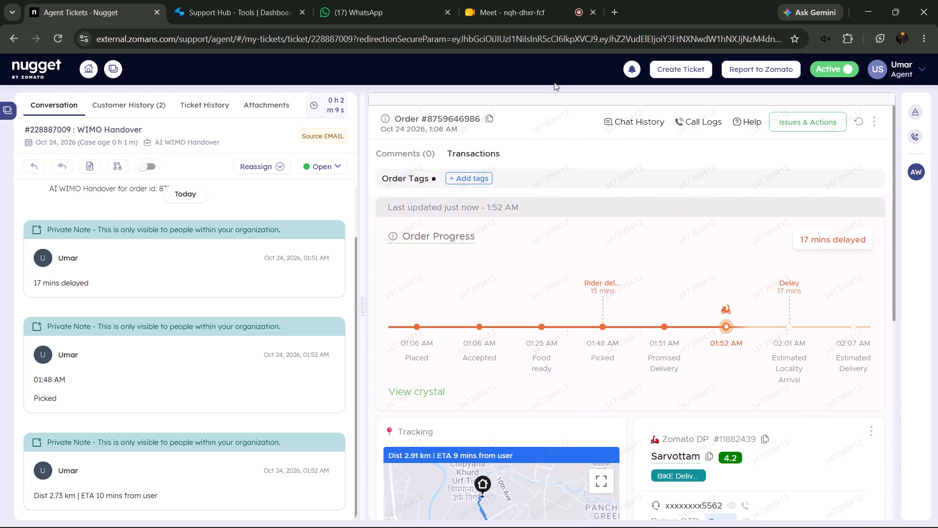
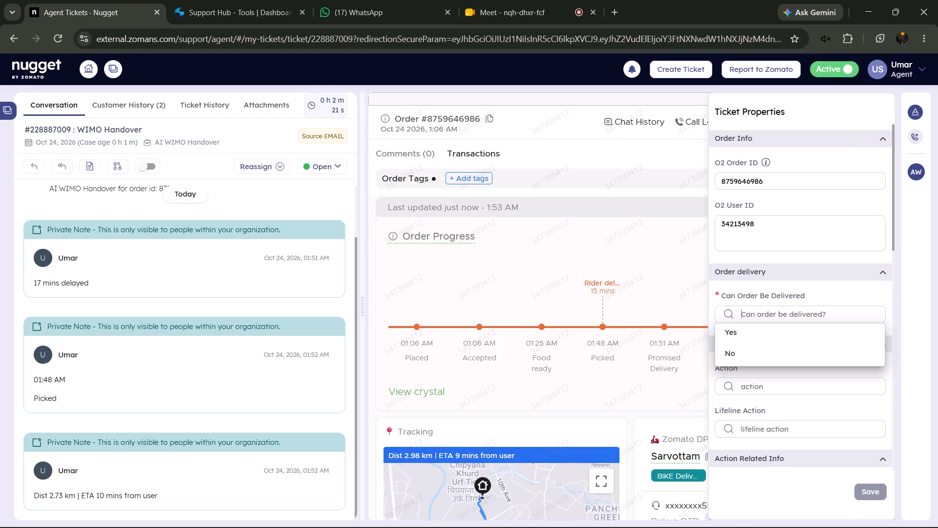
Set Can Order Be Delivered to Yes, and both Action and Lifeline Action to No Action in the ticket properties.
click(788, 330)
scroll(821, 184, down, 3)
click(784, 210)
click(778, 223)
click(778, 246)
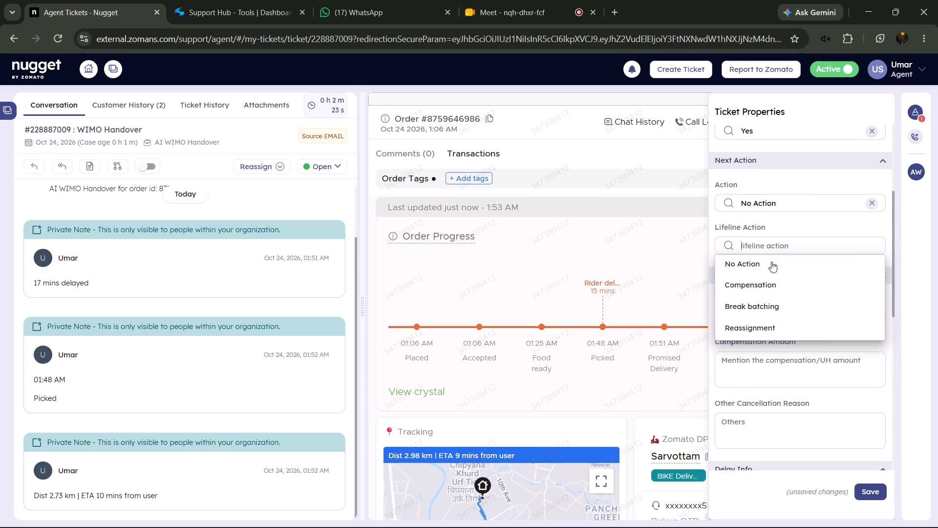
click(771, 262)
Set Are Properties Filled to Yes and Order Status Expected Time to Arrival at cx location.
scroll(771, 262, down, 8)
click(786, 300)
click(780, 311)
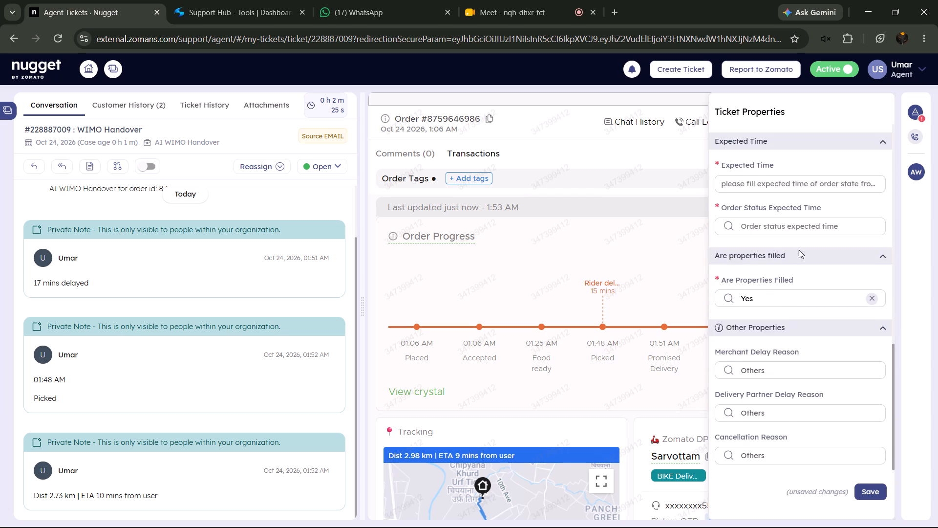
click(809, 228)
click(798, 285)
In Support Hub, clear the batched filter and copy the Restaurant Delays template saying the delivery partner has received the order and is on the way.
scroll(806, 323, up, 3)
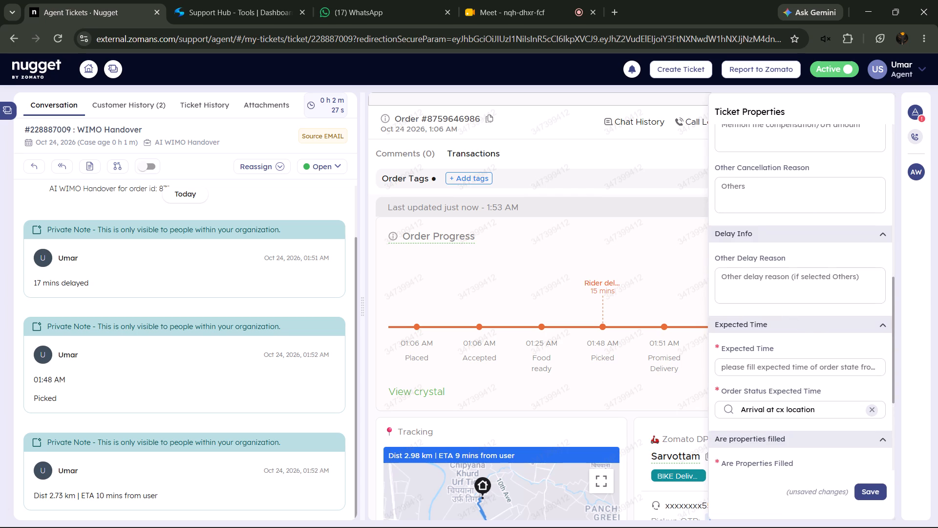
click(764, 283)
click(178, 0)
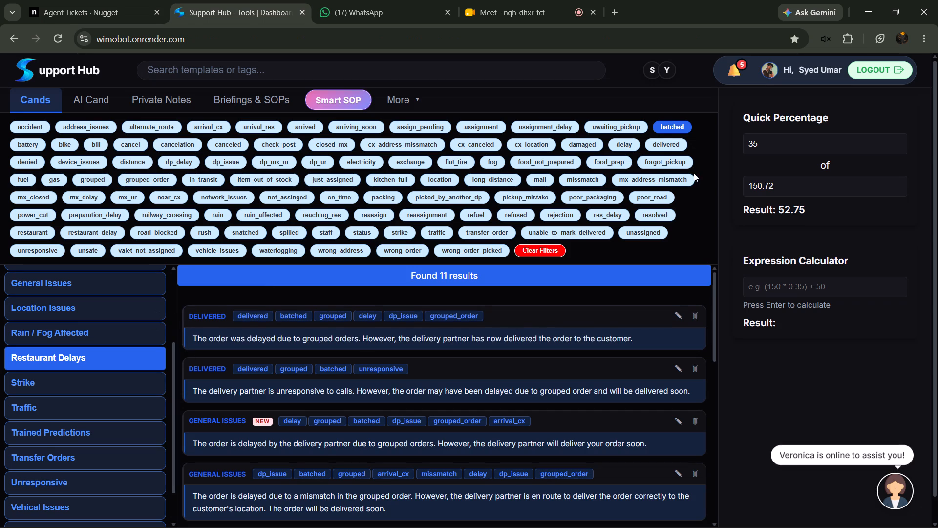
click(661, 124)
click(144, 366)
scroll(404, 411, down, 3)
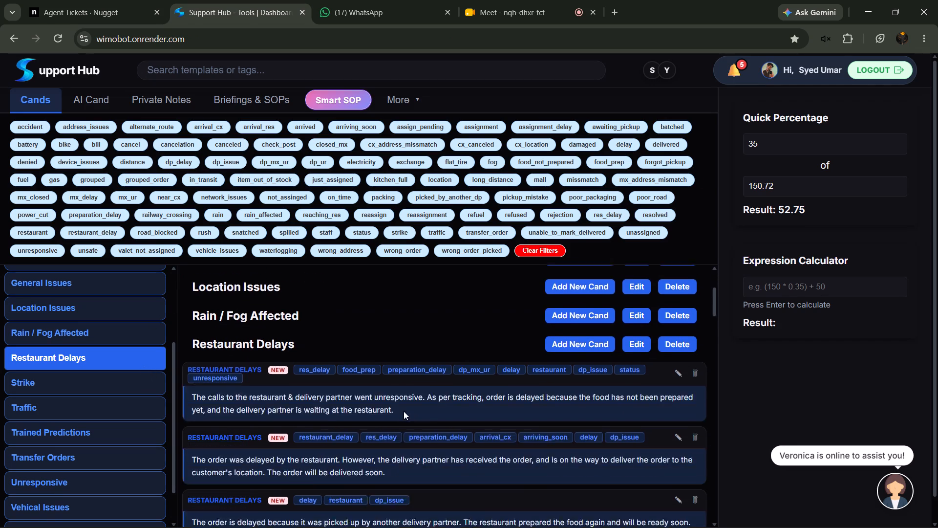
click(272, 423)
click(122, 0)
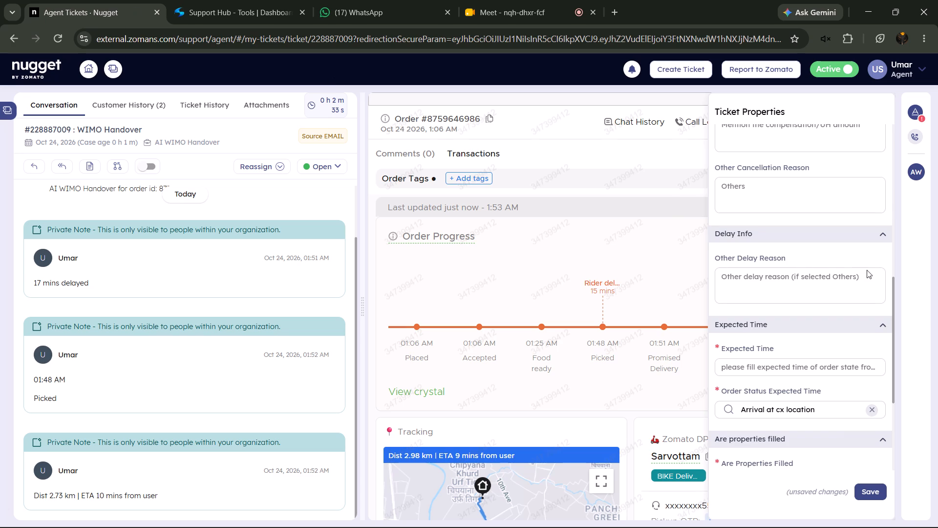
click(913, 110)
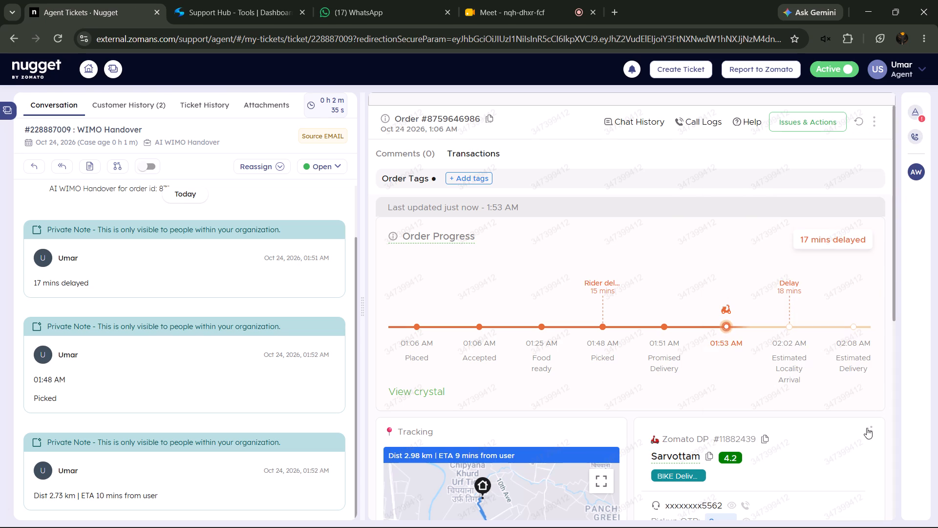
click(870, 434)
click(845, 453)
scroll(855, 259, down, 4)
scroll(855, 259, up, 4)
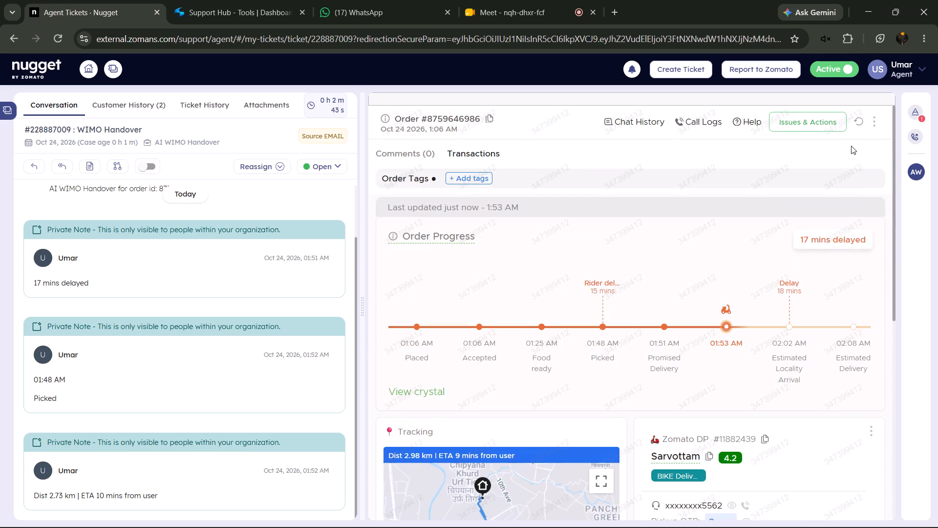
click(859, 124)
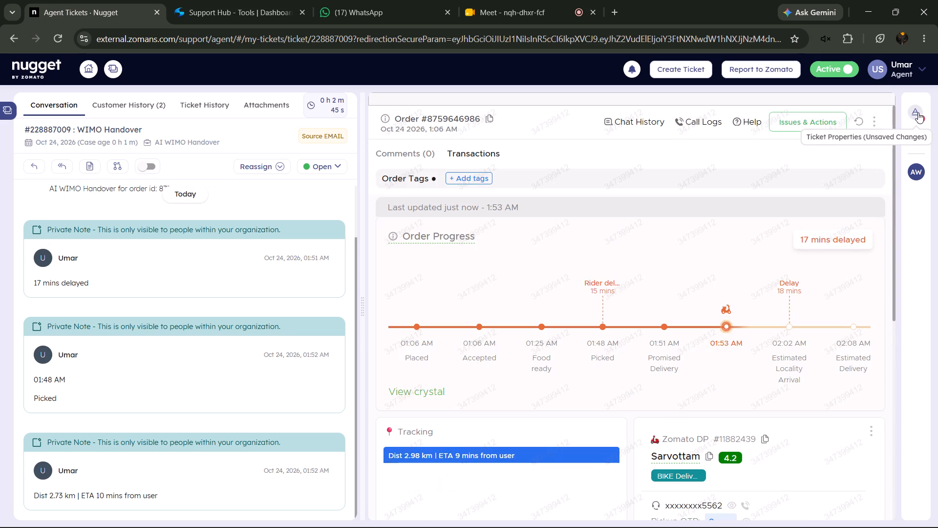
Paste the copied restaurant-delay text into Other Delay Reason and set Expected Time to 11.
click(918, 112)
right_click(753, 275)
click(812, 377)
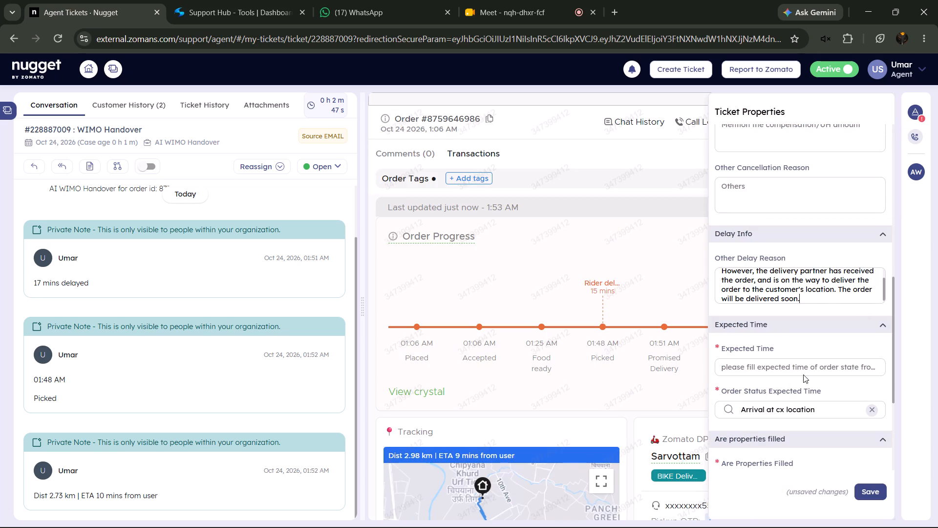
click(803, 372)
text(11)
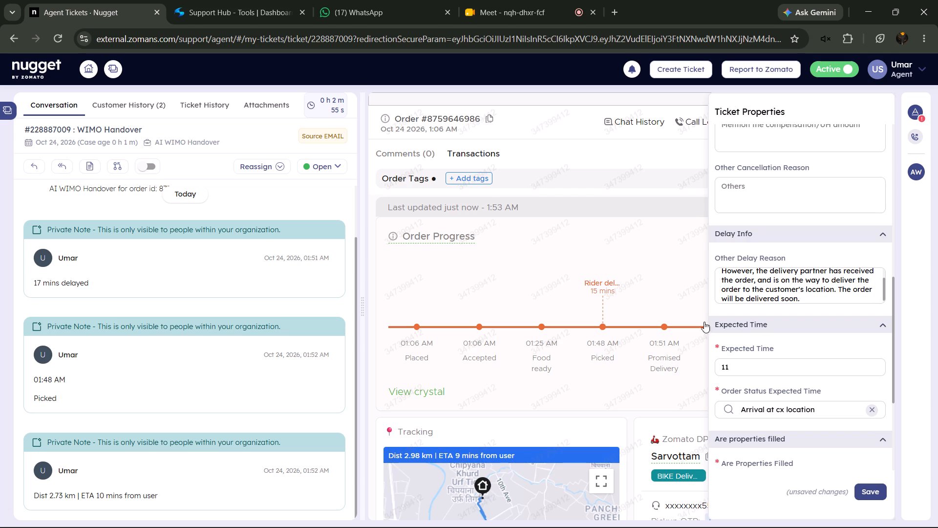
Write a private note on the ticket beginning "dp conne".
click(93, 173)
click(90, 166)
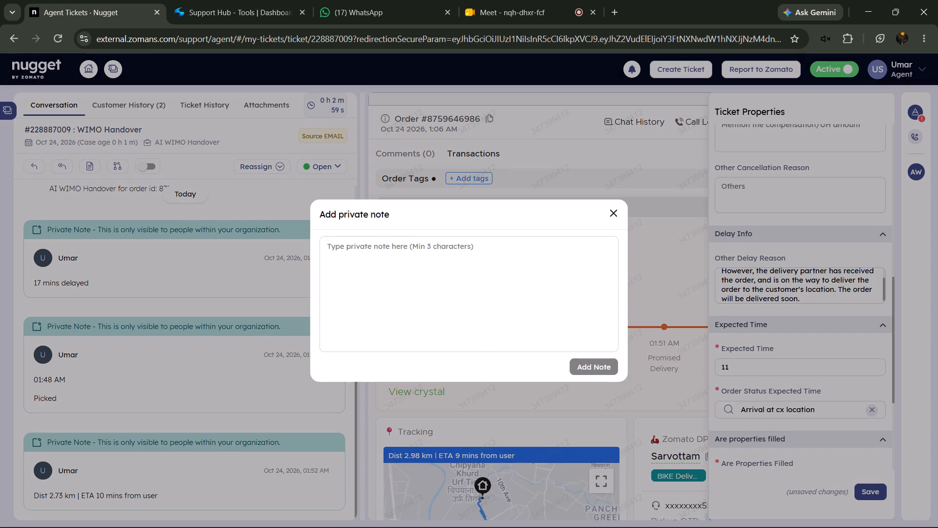
click(476, 300)
key(d)
key(p)
key(space)
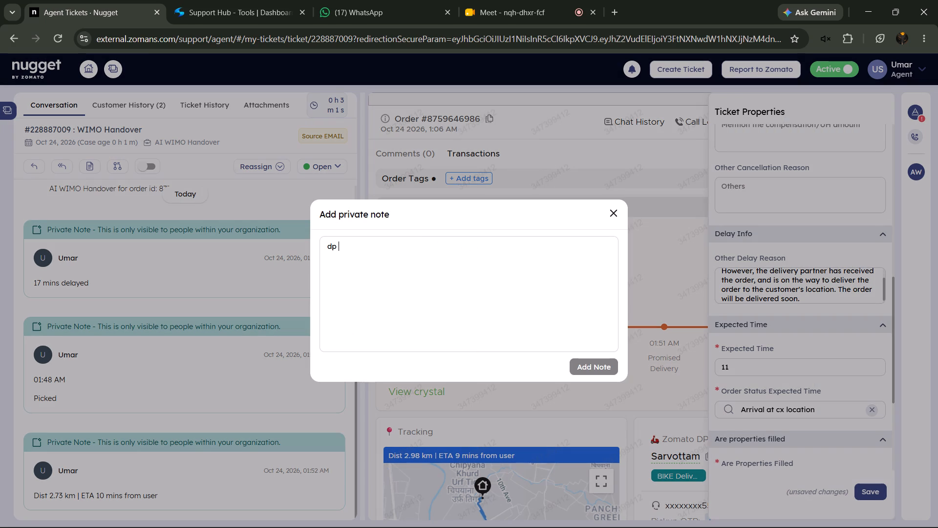
key(c)
text(onne)
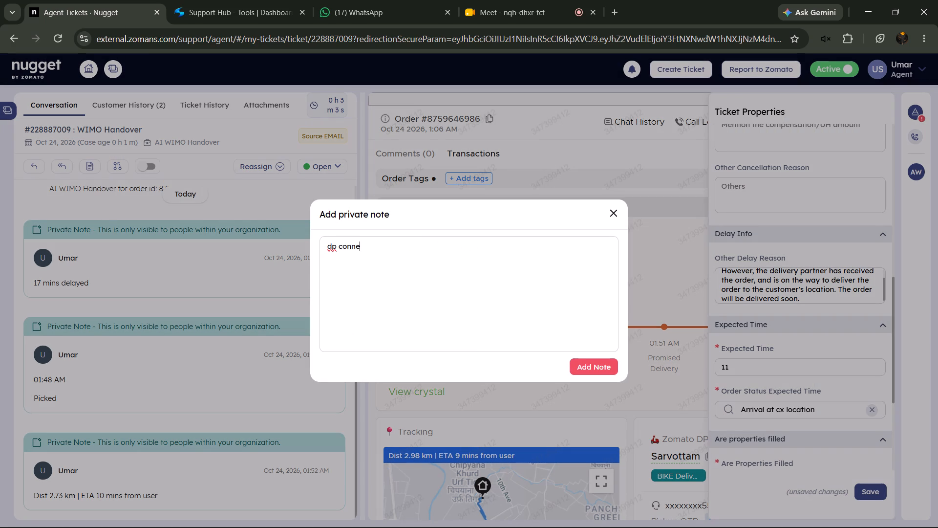
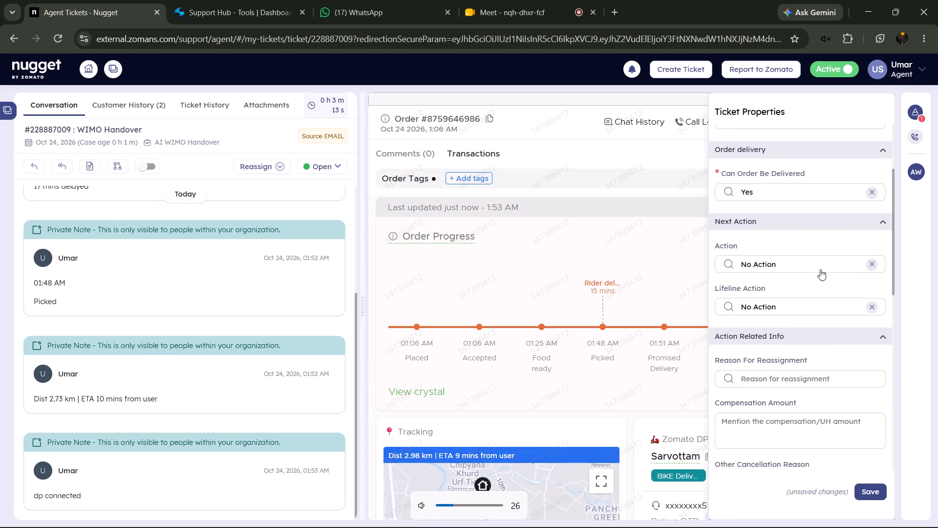
Check the remaining filled-in fields and save the ticket properties of WIMO Handover ticket #228887009.
scroll(821, 264, down, 6)
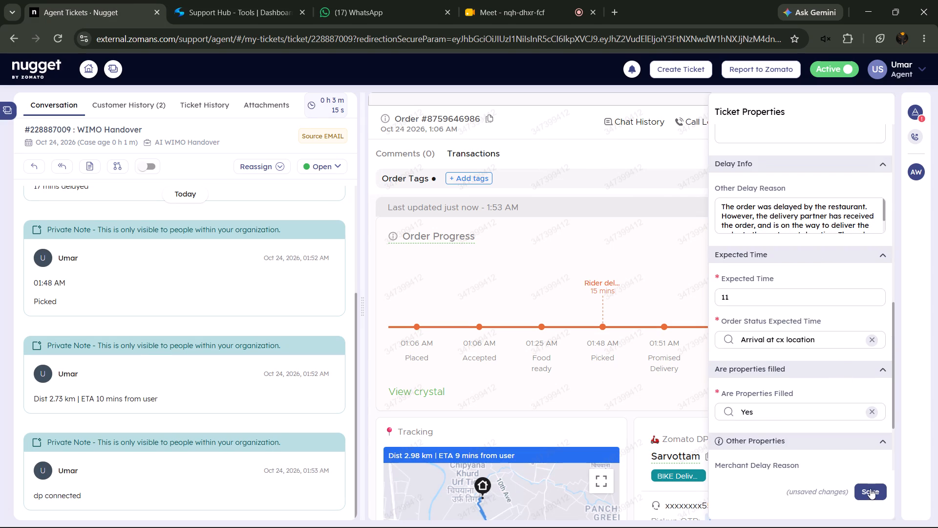
click(871, 491)
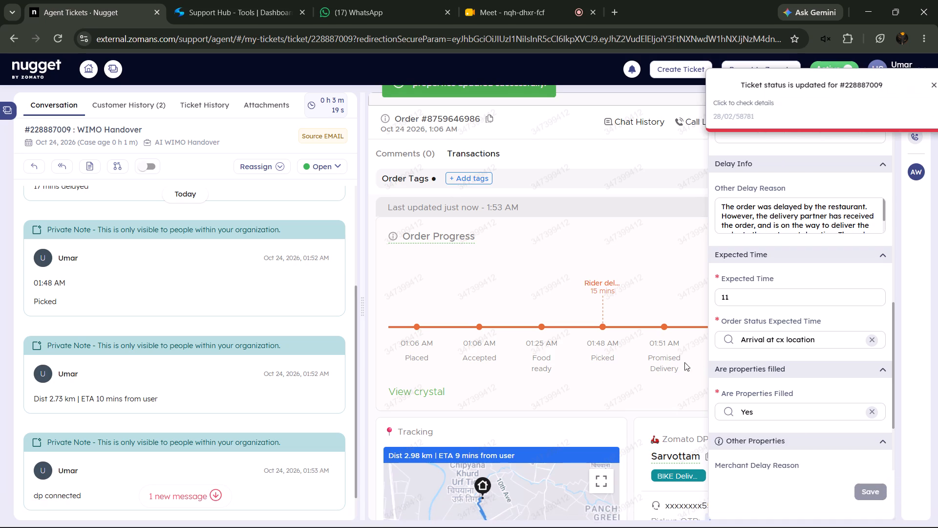
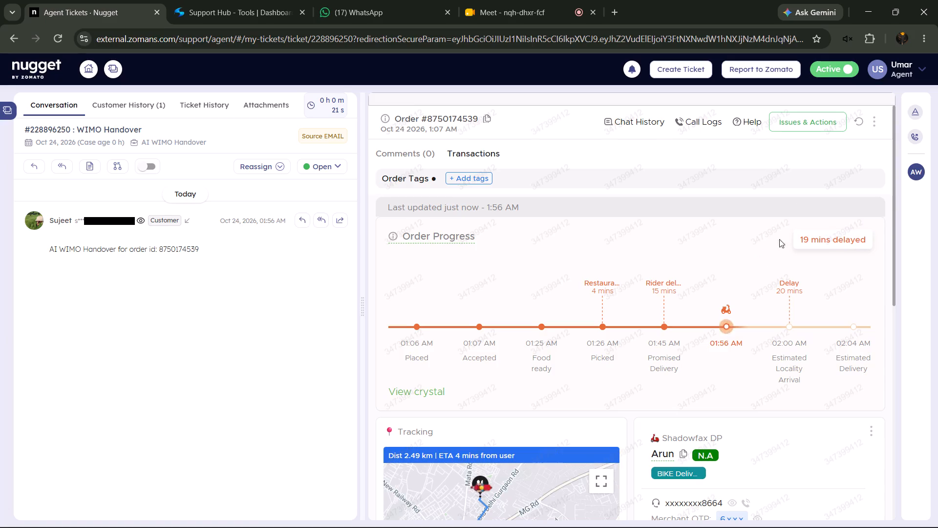
drag(783, 235, 910, 239)
right_click(880, 242)
click(741, 261)
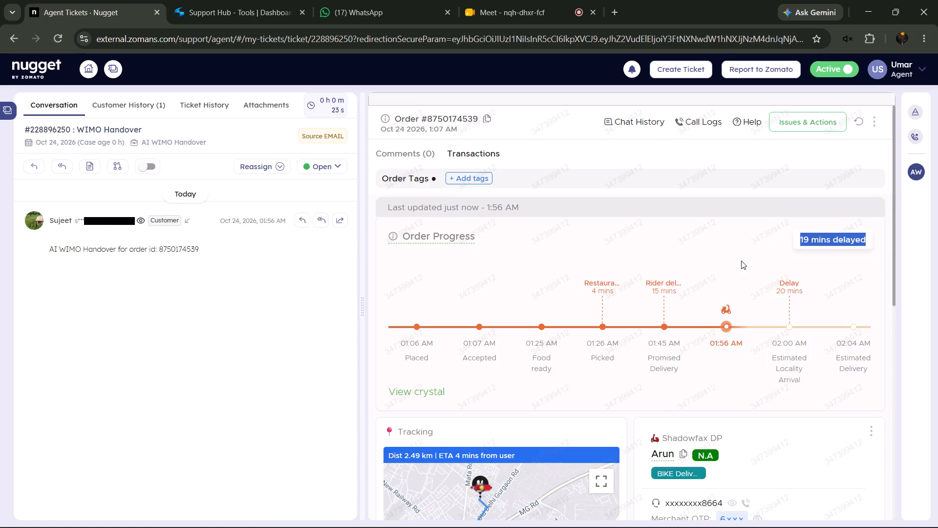
click(83, 161)
right_click(361, 242)
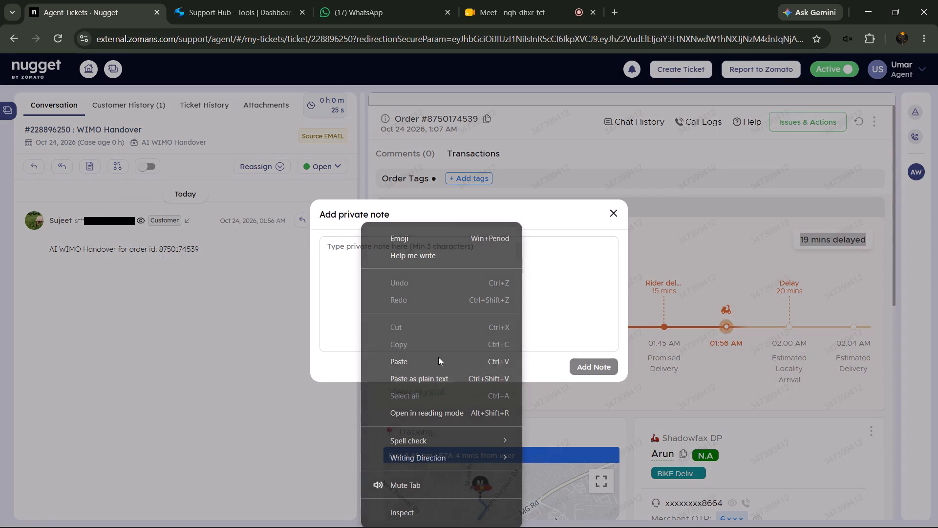
click(457, 396)
click(476, 382)
click(578, 368)
Add a private note with the pickup entry copied from the order progress timeline, "01:26 AM Picked".
drag(584, 346, 600, 352)
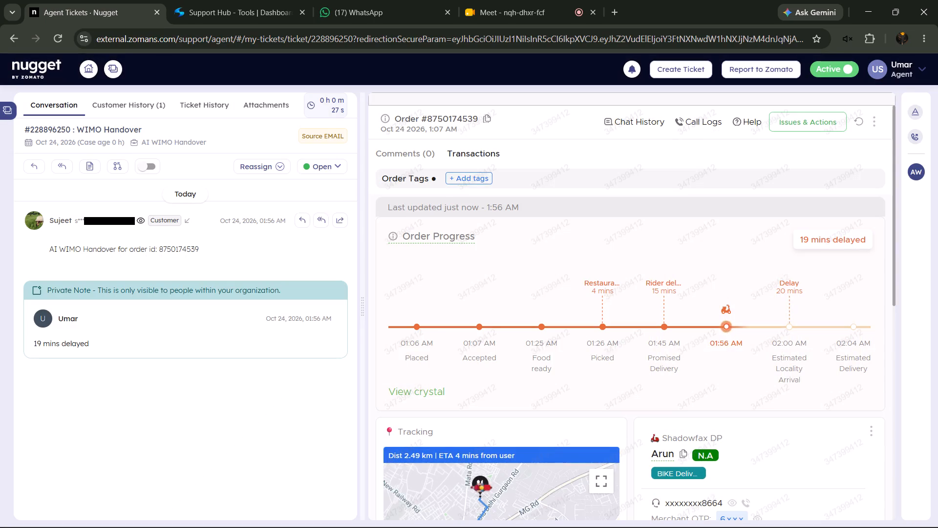
drag(600, 352, 616, 358)
right_click(606, 351)
click(661, 183)
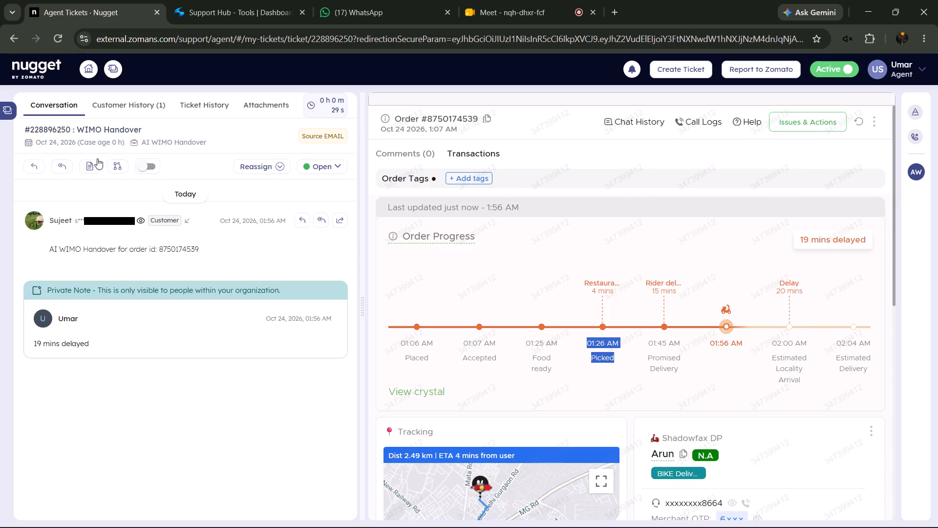
click(87, 166)
right_click(428, 261)
click(503, 359)
click(562, 356)
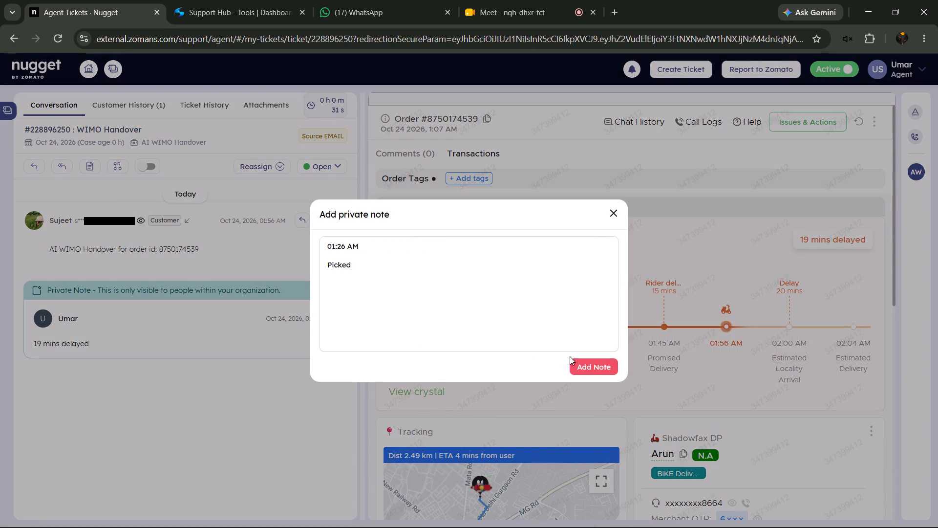
double_click(570, 356)
click(578, 366)
Add a private note with the rider tracking text copied from the map, "Dist 2.49 km | ETA 4 mins from user".
drag(545, 454, 380, 455)
right_click(408, 454)
click(456, 279)
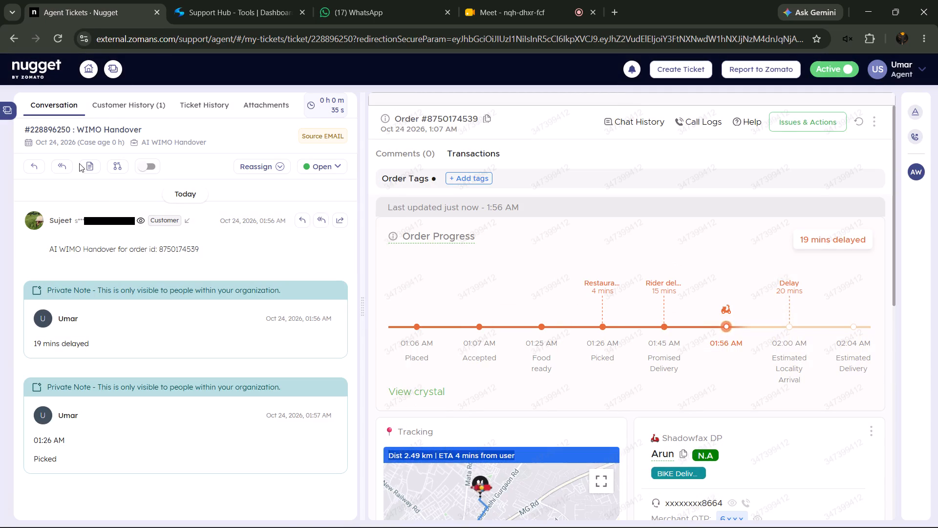
click(82, 159)
right_click(364, 244)
click(450, 375)
click(587, 357)
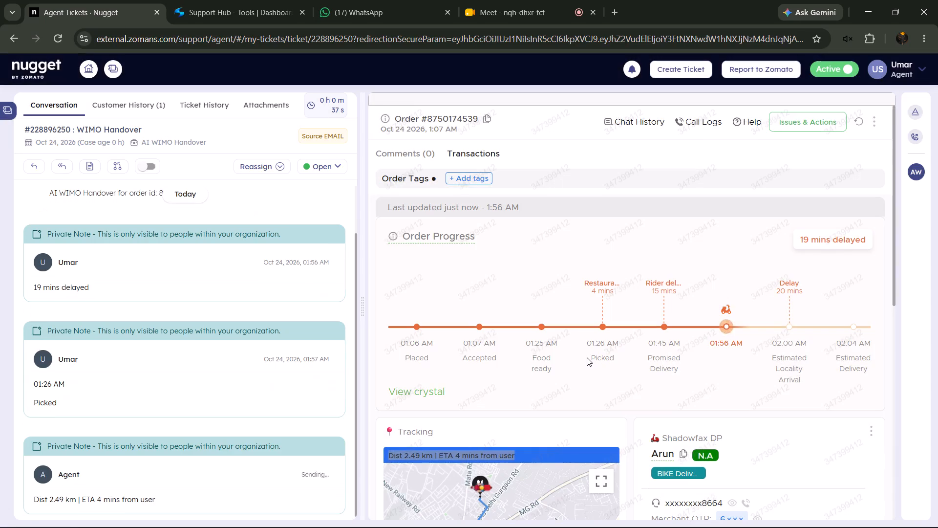
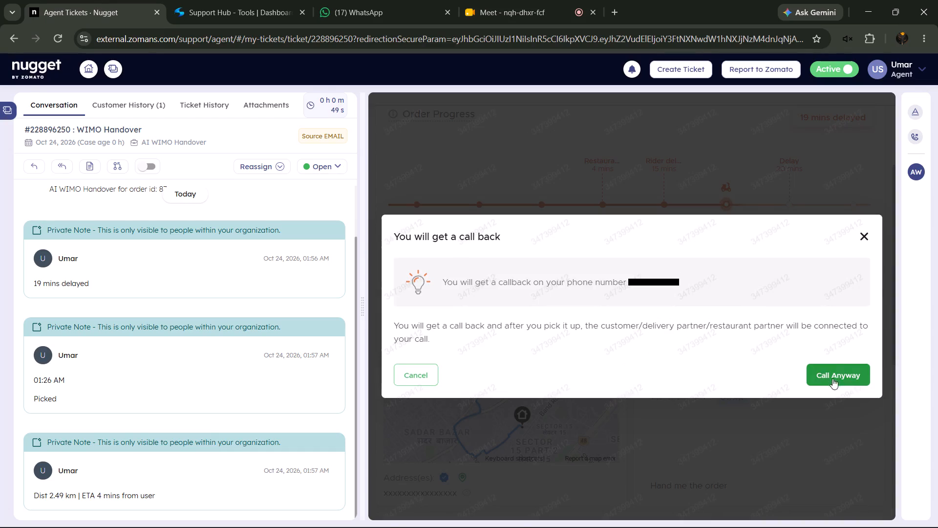
Confirm the callback request that connects a call to the order's delivery partner.
click(833, 377)
click(790, 154)
scroll(813, 339, up, 5)
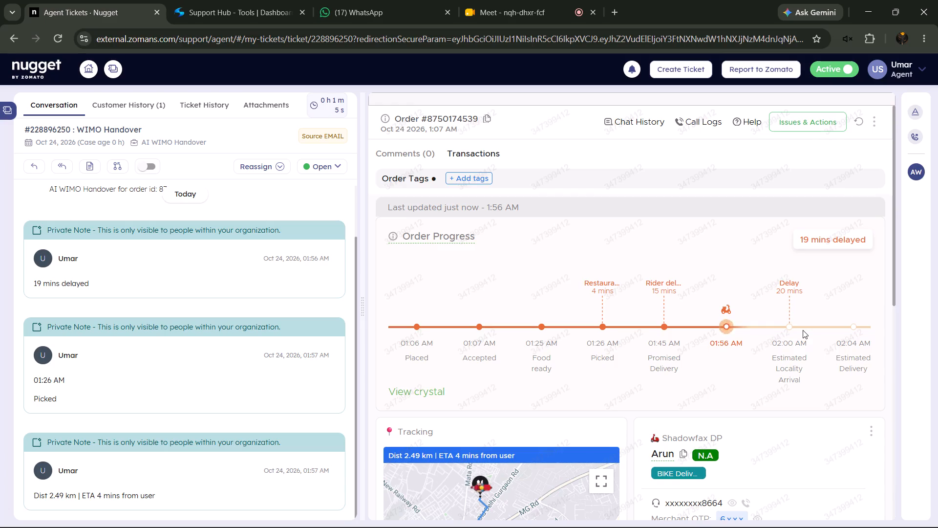
scroll(825, 183, down, 2)
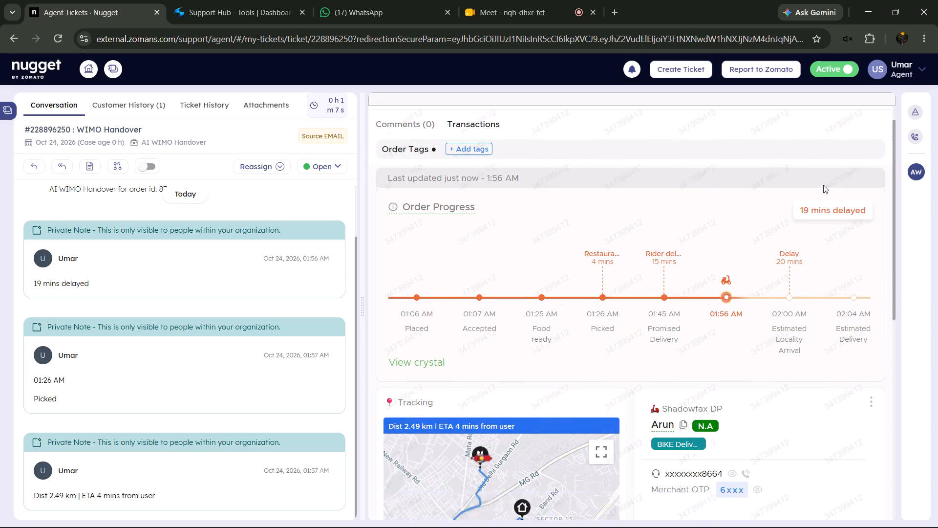
click(742, 380)
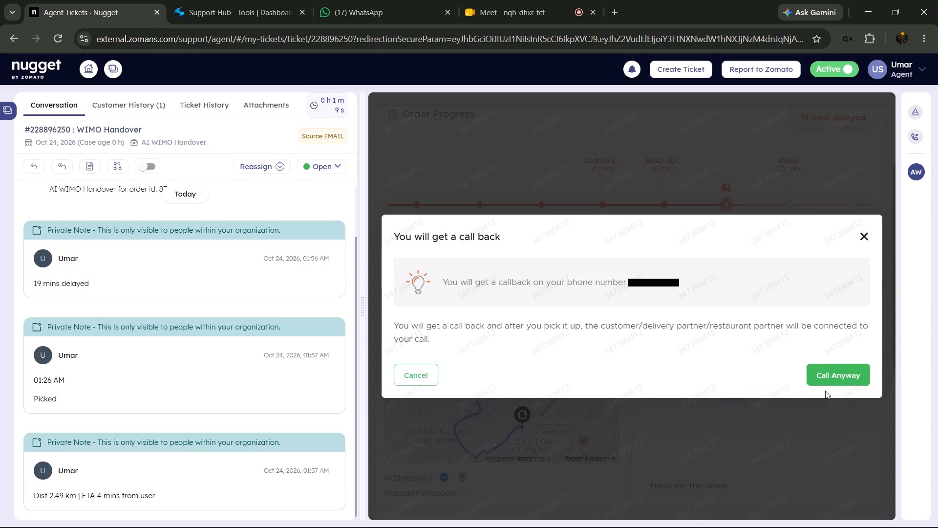
click(836, 384)
click(791, 117)
scroll(792, 340, up, 4)
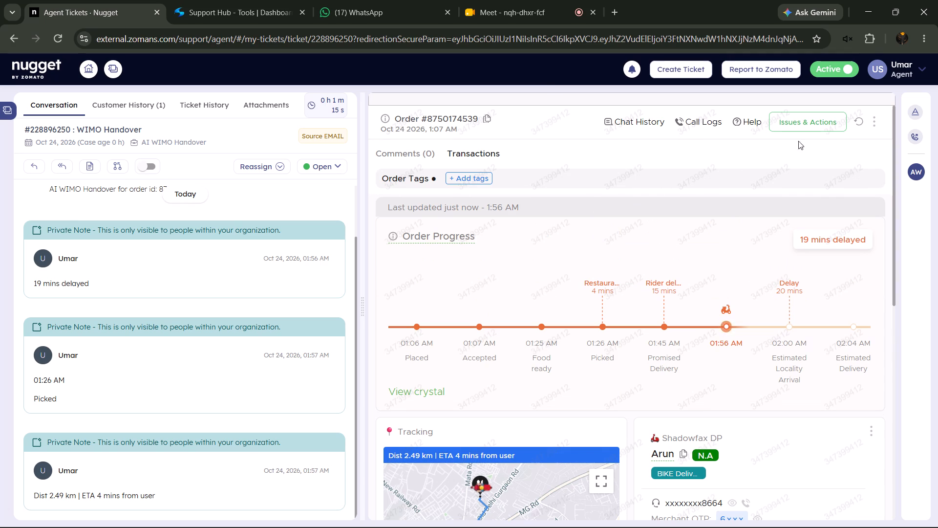
click(859, 123)
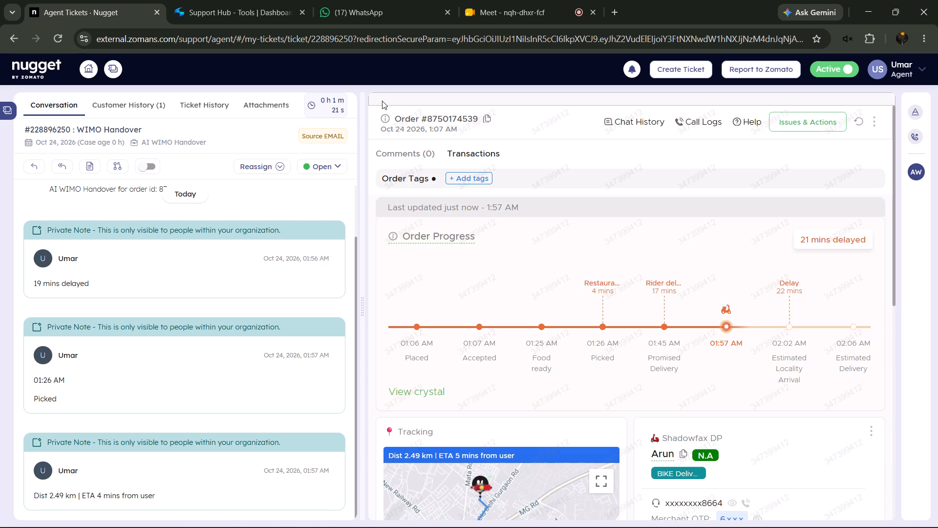
In Support Hub, filter the canned replies by dp_ur and copy the one blaming the delay on the unresponsive delivery partner, with delivery soon.
click(260, 0)
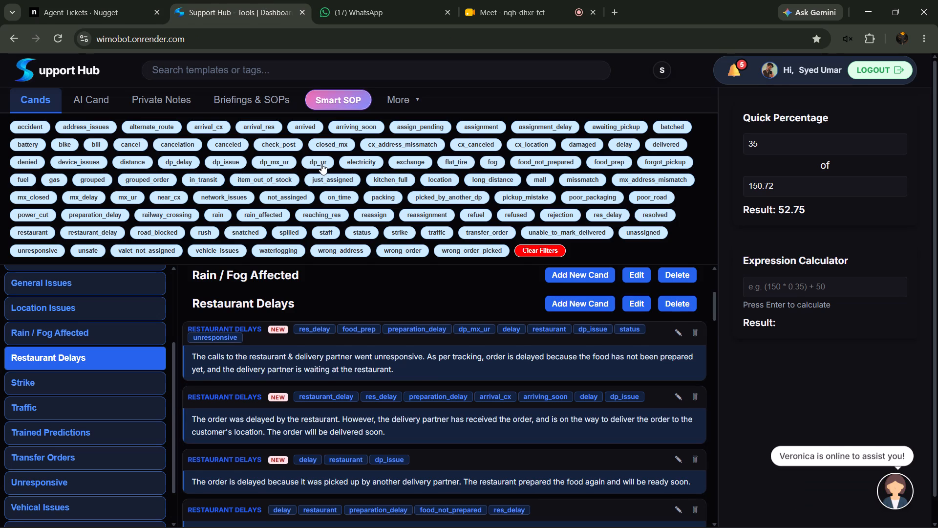
click(321, 164)
click(457, 409)
Back in Nugget, set the ticket properties Can Order Be Delivered to Yes, and Action and Lifeline Action to No Action.
click(152, 0)
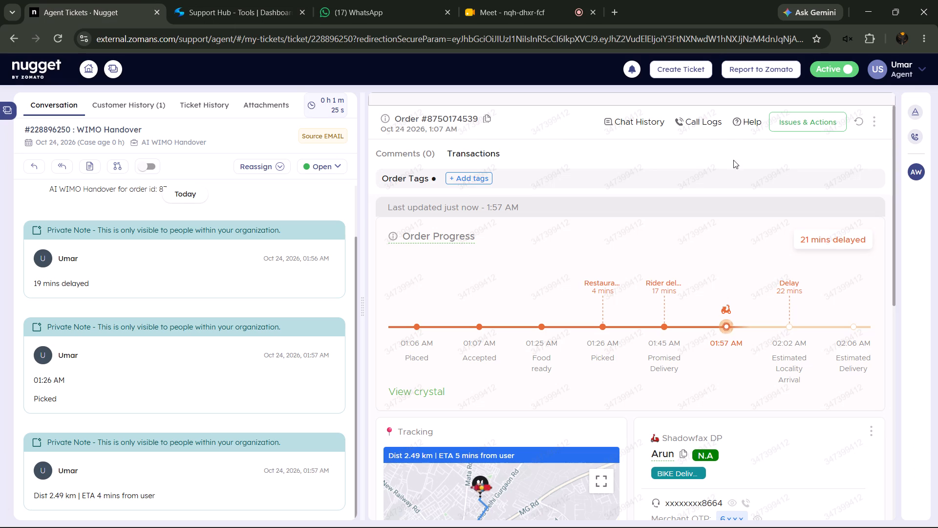
click(912, 109)
click(795, 321)
click(787, 331)
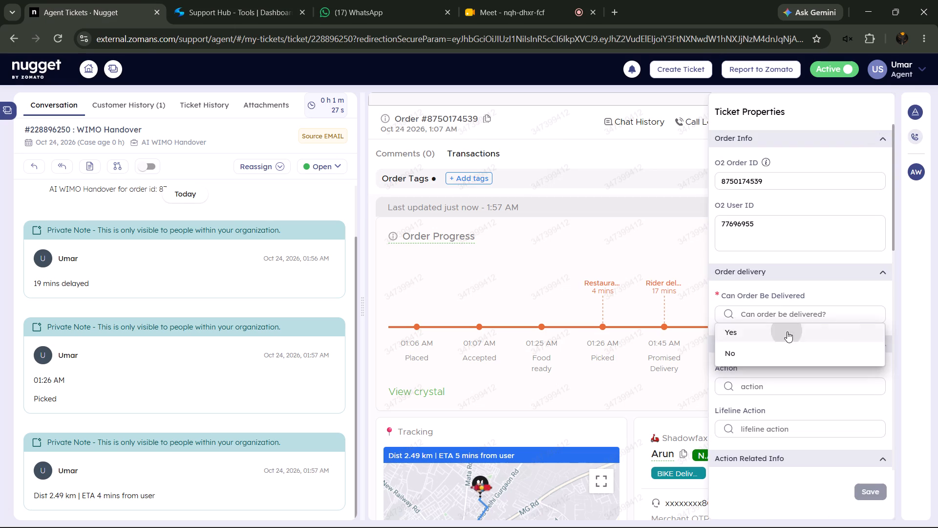
scroll(805, 222, down, 3)
click(756, 190)
click(755, 206)
click(751, 222)
click(751, 244)
click(752, 264)
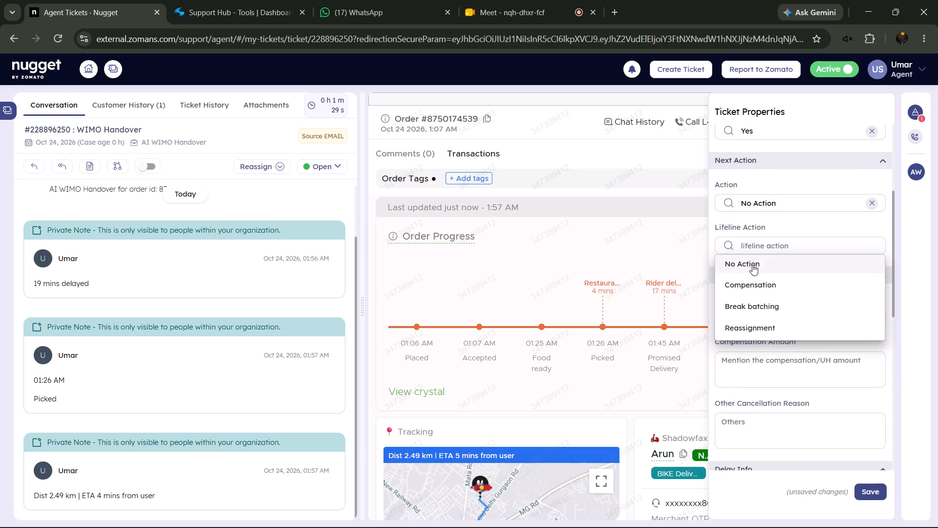
Set Are Properties Filled to Yes and Order Status Expected Time to Arrival at cx location.
scroll(752, 268, down, 9)
click(775, 303)
click(768, 318)
click(782, 230)
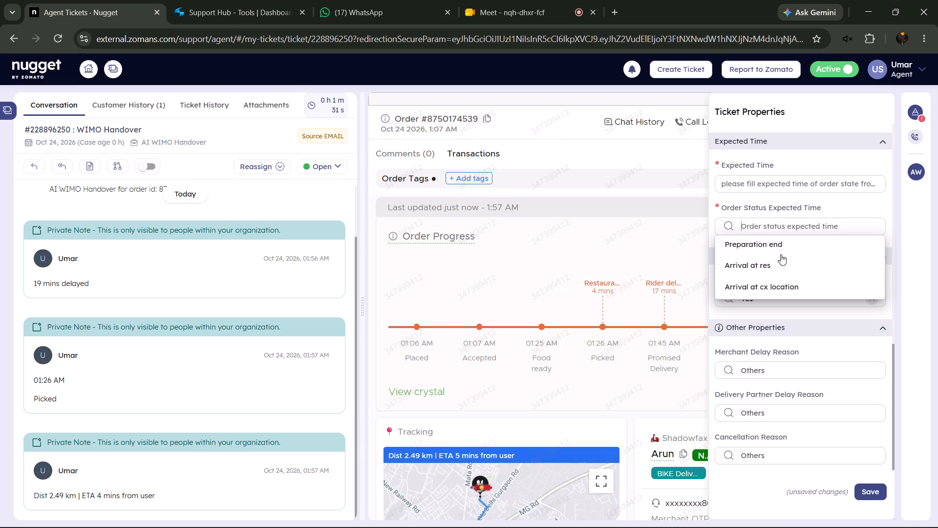
drag(775, 278, 775, 283)
Fill Other Delay Reason with the copied text about the delivery partner being unresponsive to the calls, and close the ticket properties.
scroll(776, 324, up, 2)
click(758, 227)
right_click(758, 227)
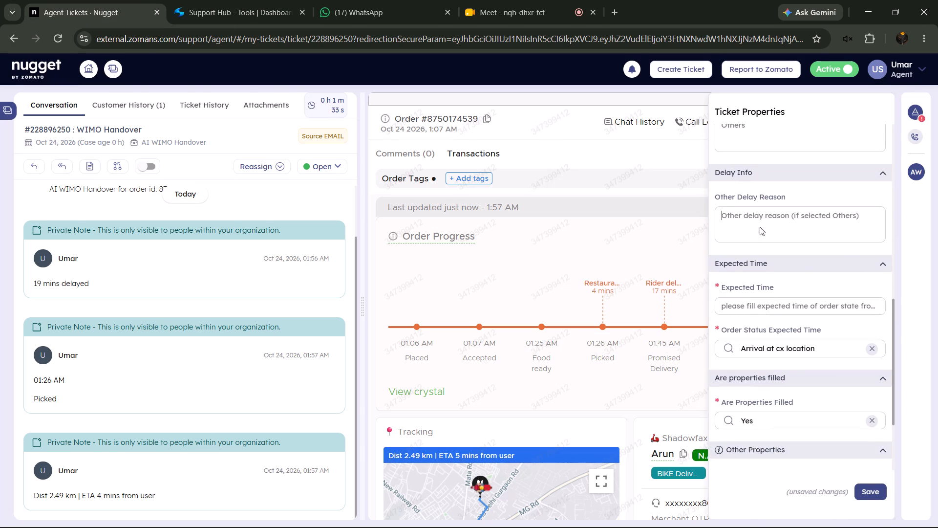
click(816, 350)
click(814, 361)
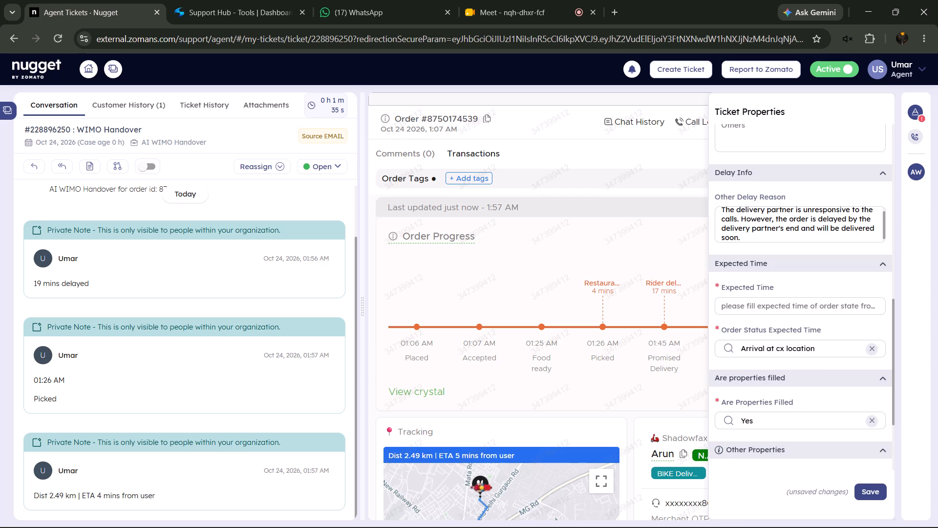
click(785, 313)
click(911, 110)
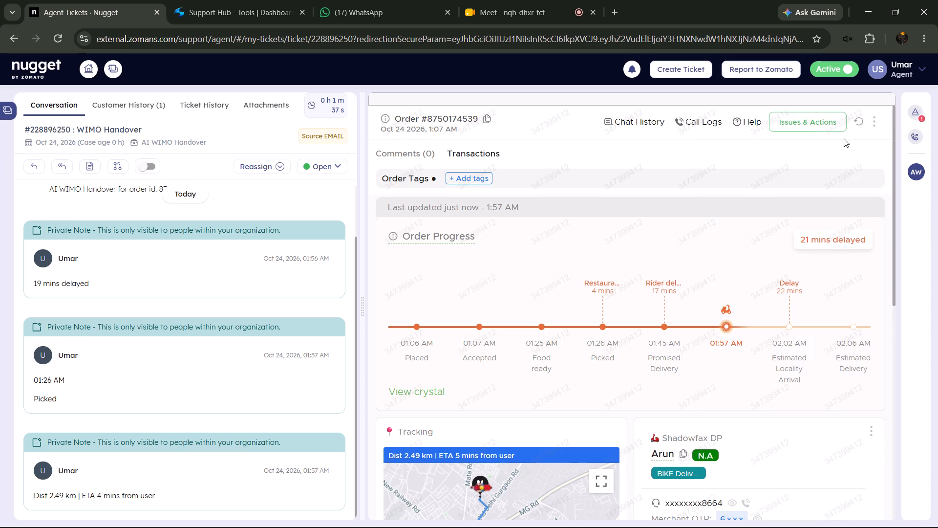
Refresh the order and add a private note based on the copied tracking text, edited to "Dist 2.48 km | ETA 5 mins from user".
click(858, 121)
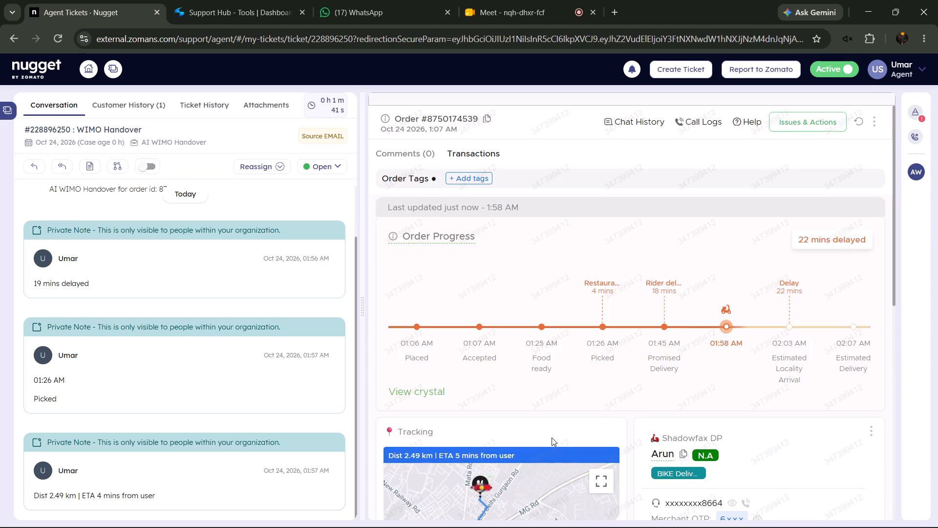
drag(536, 449, 357, 462)
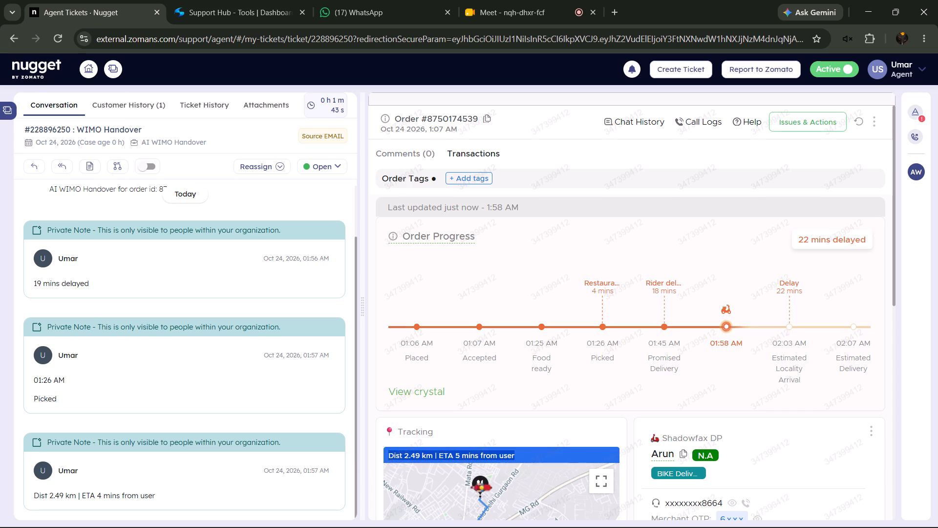
right_click(475, 453)
click(565, 280)
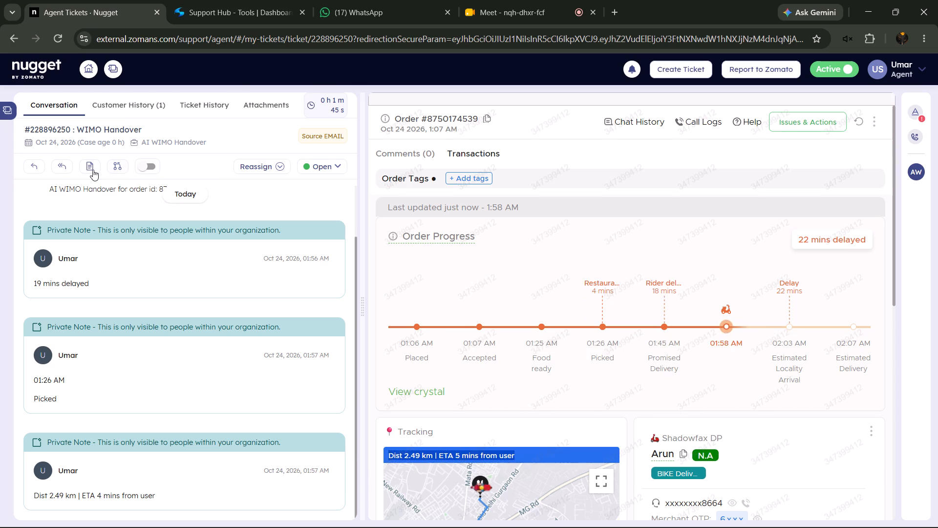
click(92, 170)
right_click(490, 284)
click(578, 379)
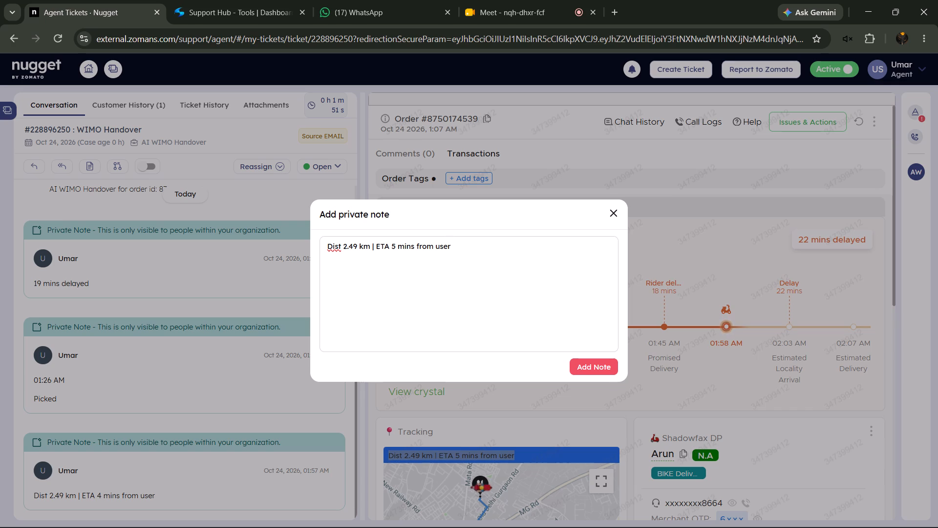
click(356, 244)
key(BackSpace)
key(8)
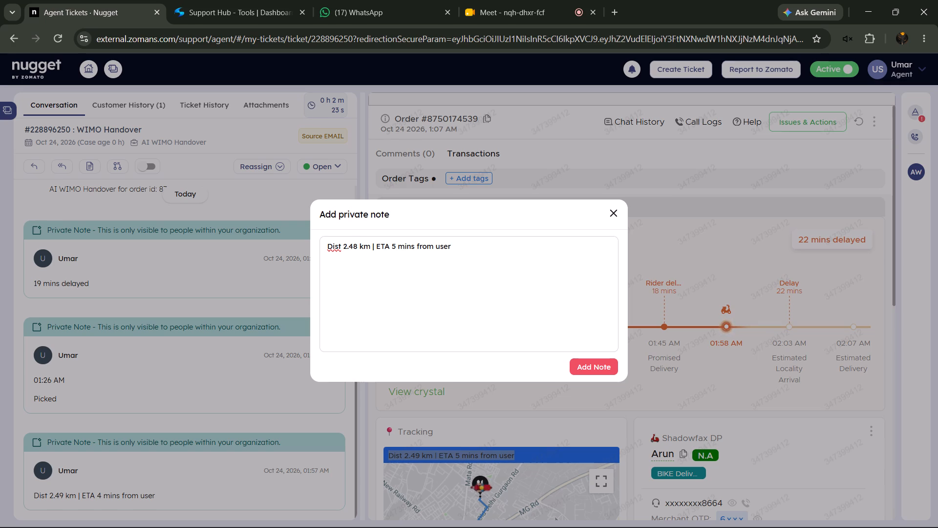
click(593, 370)
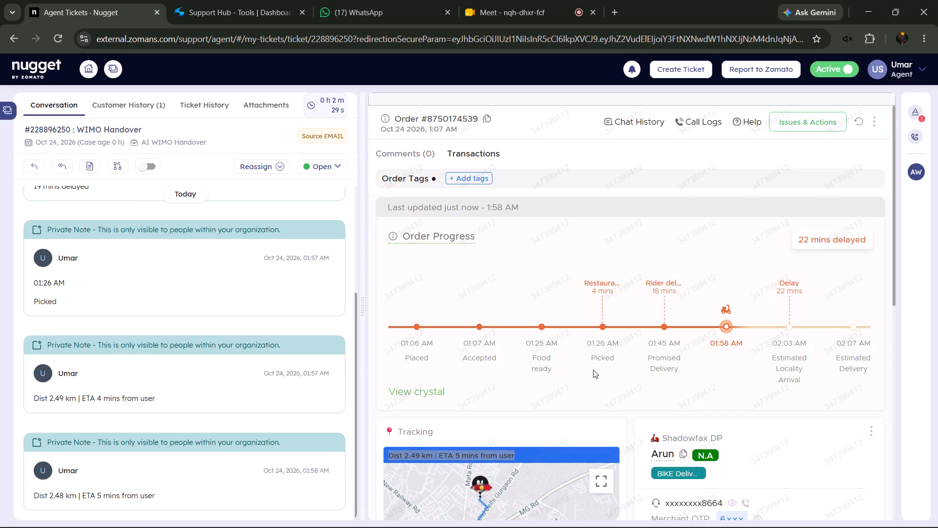
Reopen the ticket properties and set Expected Time to 5.
click(916, 114)
click(776, 304)
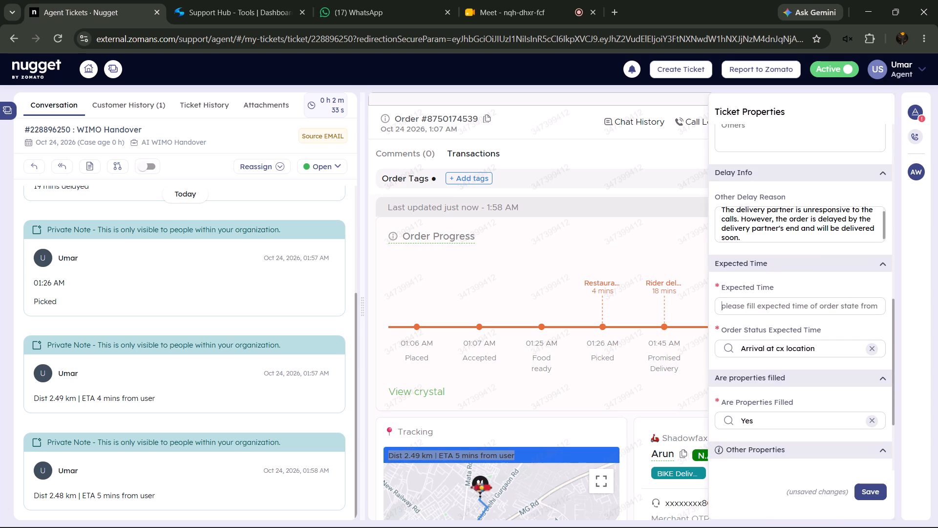
key(5)
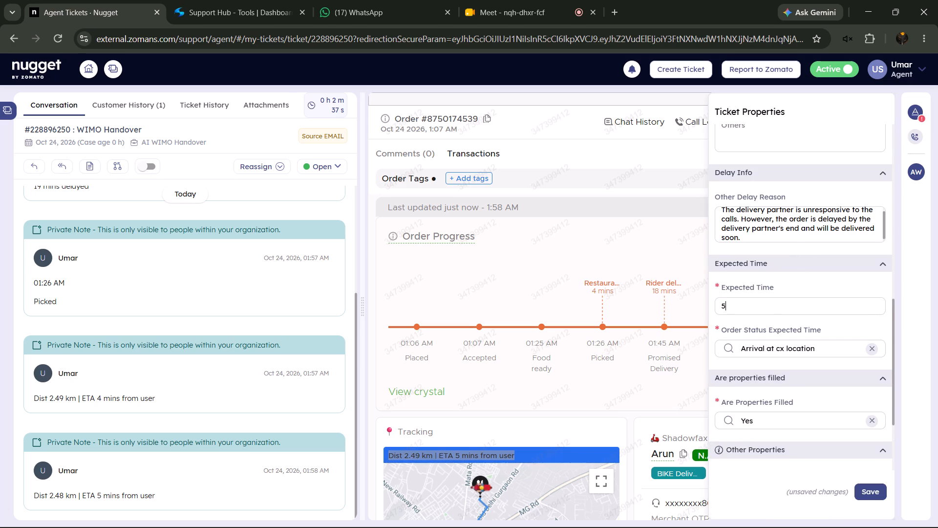
Review the filled ticket properties, from order delivery and next action through delay reason and expected time.
scroll(813, 346, up, 8)
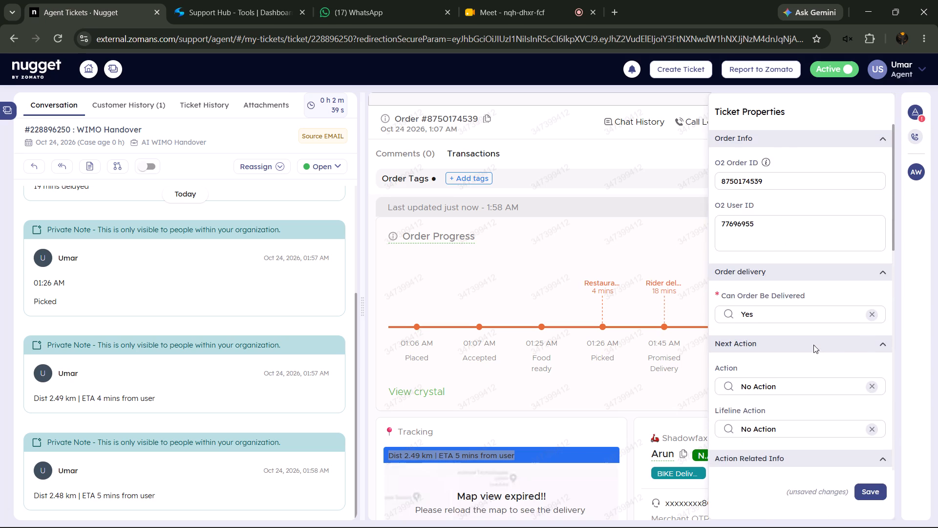
scroll(813, 345, down, 9)
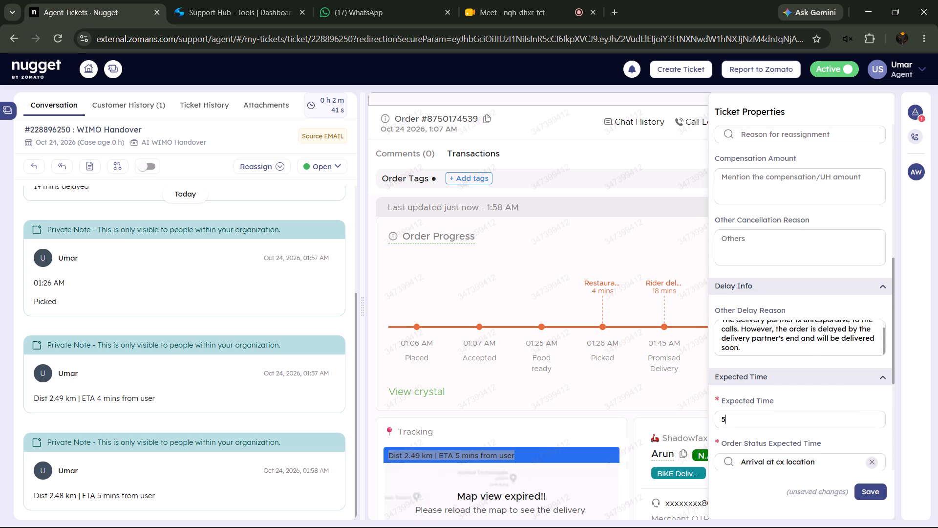
scroll(813, 345, down, 2)
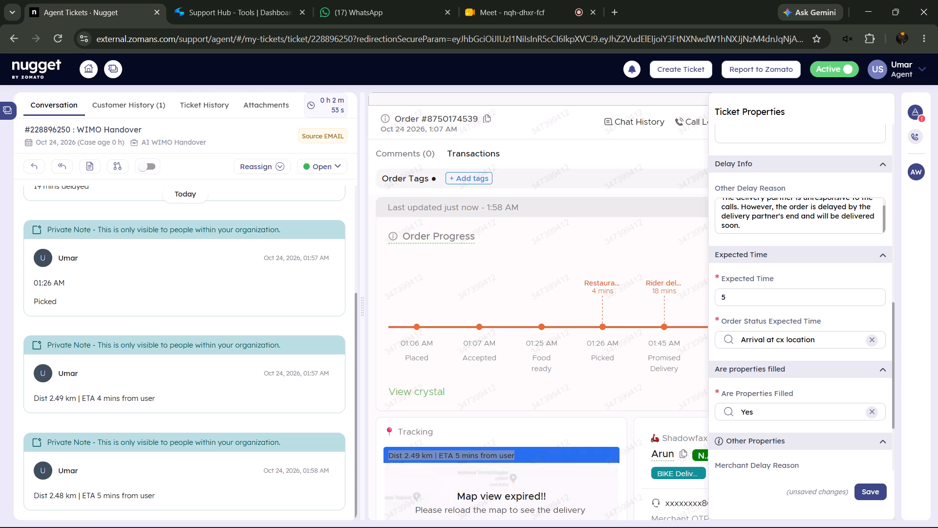
scroll(844, 325, up, 3)
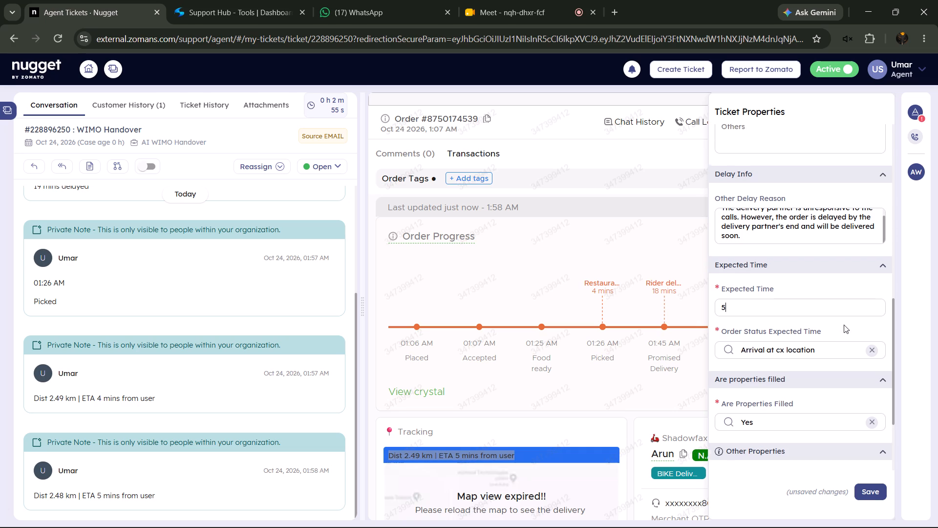
scroll(844, 325, up, 3)
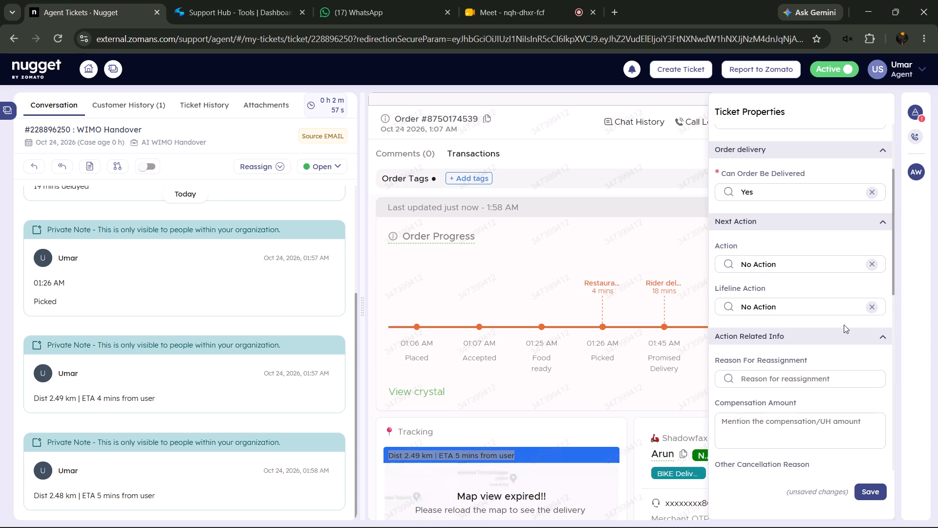
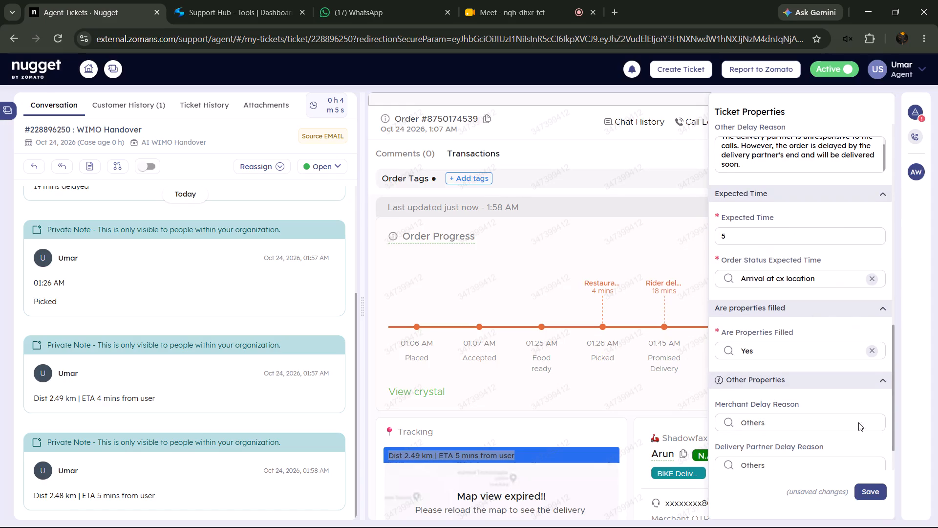
click(863, 494)
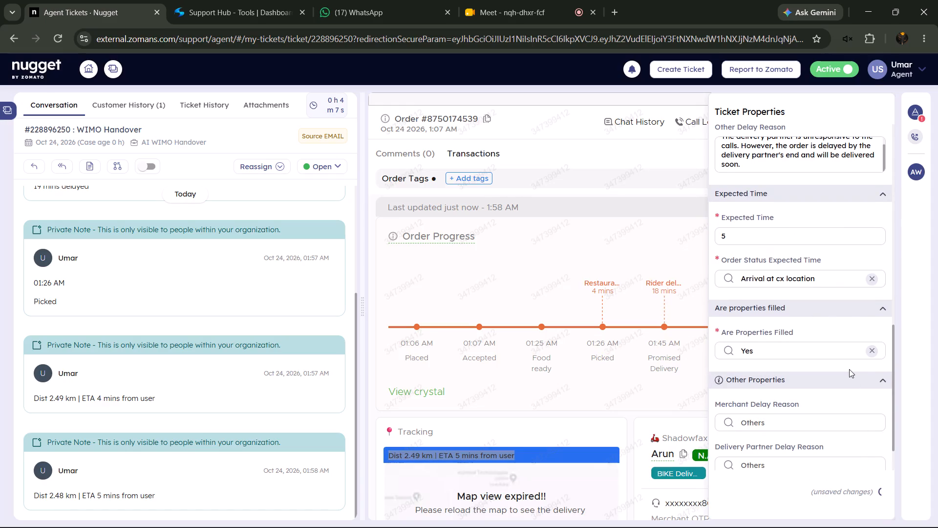
scroll(849, 369, up, 2)
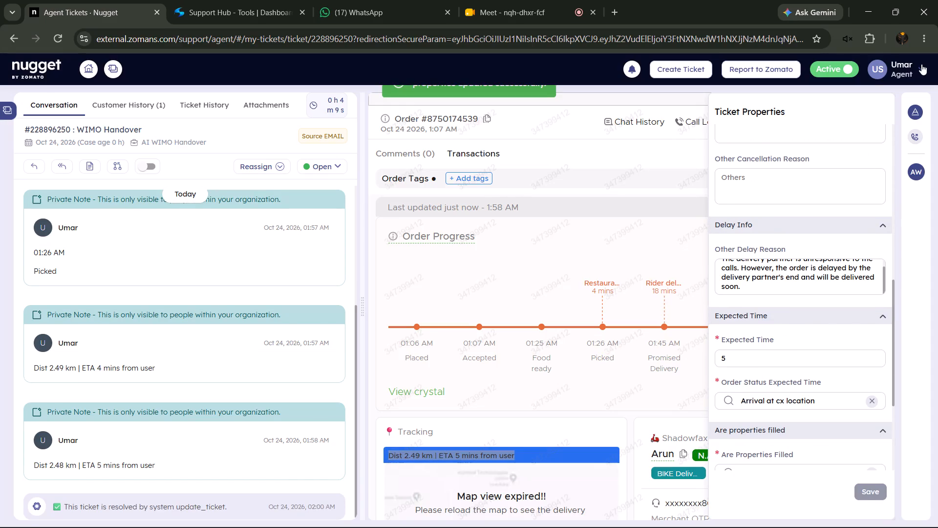
Open the agent's productivity hours and review the ticket, online and break time figures for Yesterday, returning the period to Today.
click(921, 64)
click(801, 145)
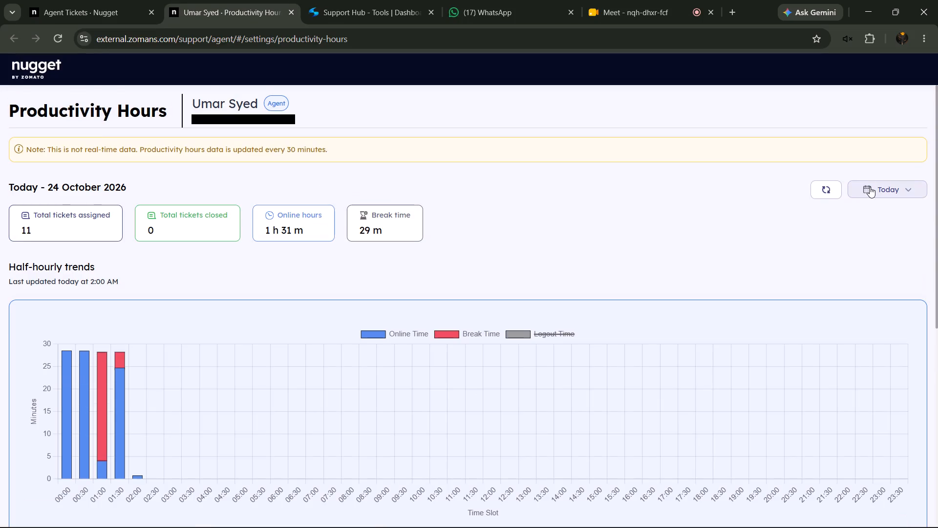
click(870, 187)
click(865, 229)
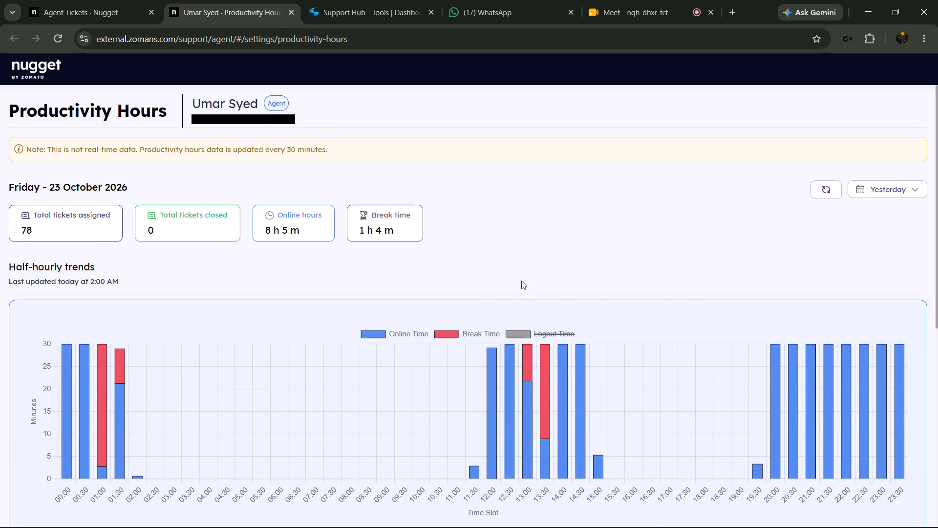
scroll(512, 281, down, 1)
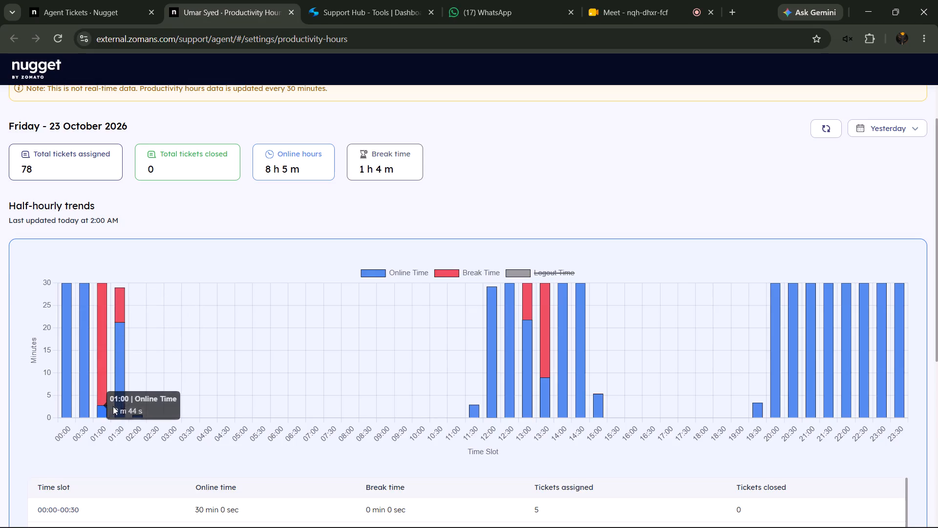
scroll(372, 378, up, 4)
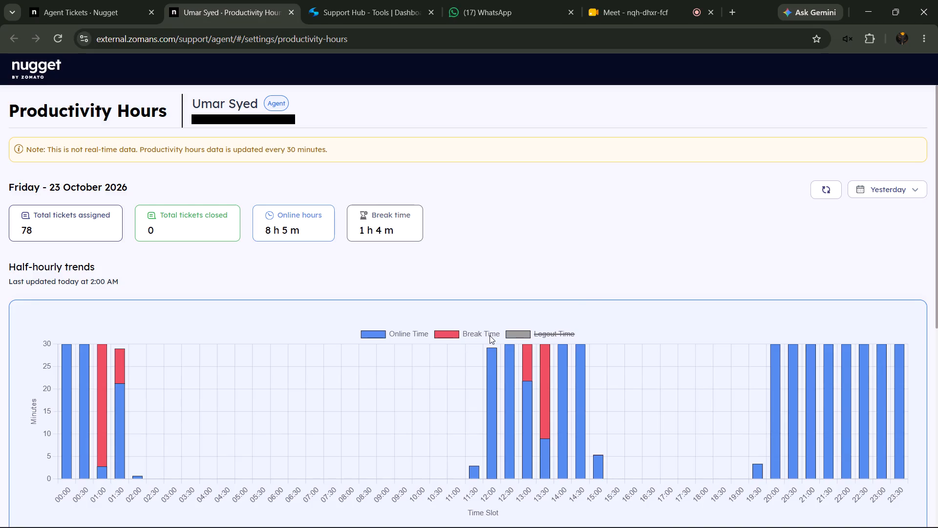
click(899, 179)
click(898, 187)
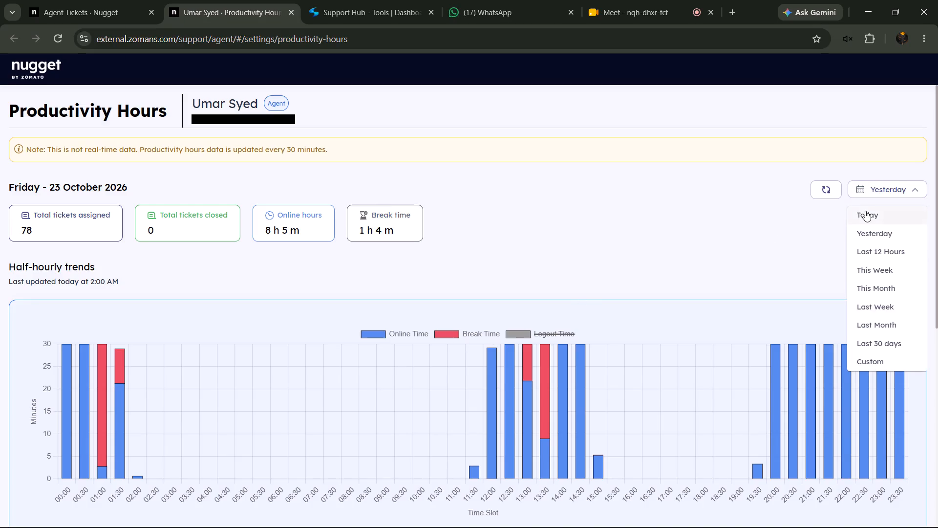
click(865, 211)
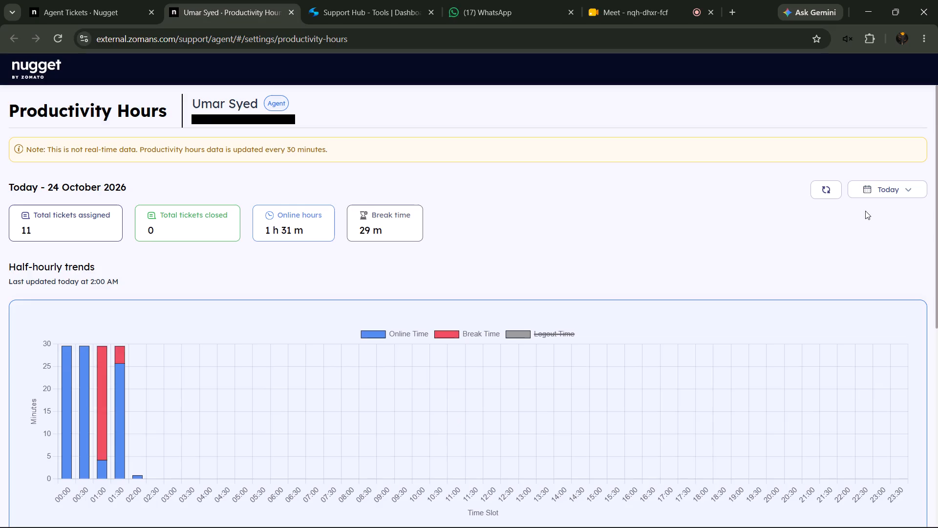
Return to the agent tickets page, dismiss the ticket status notification and mark the shift as over.
click(48, 0)
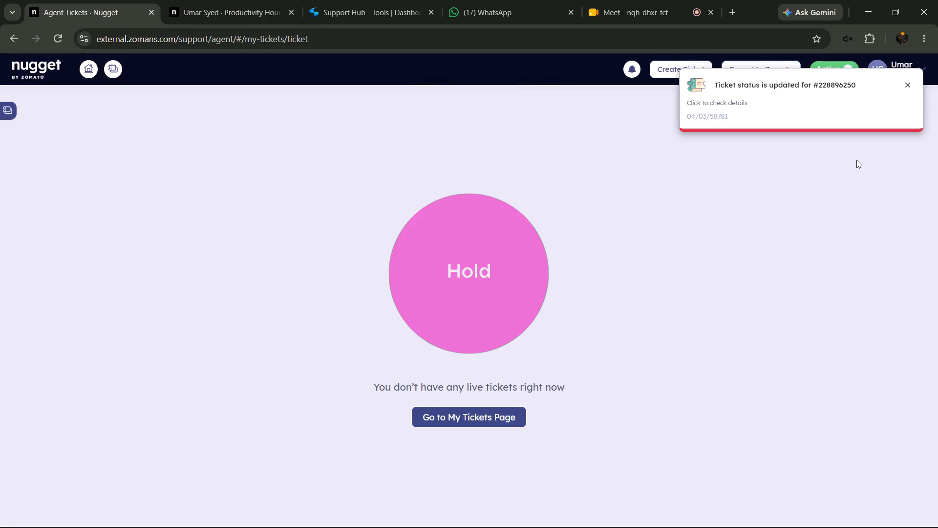
click(910, 88)
click(913, 66)
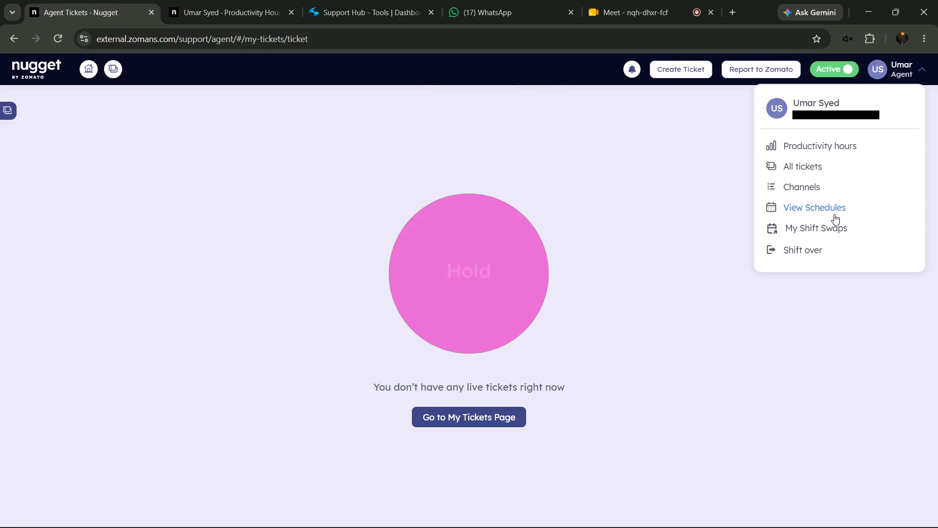
click(811, 248)
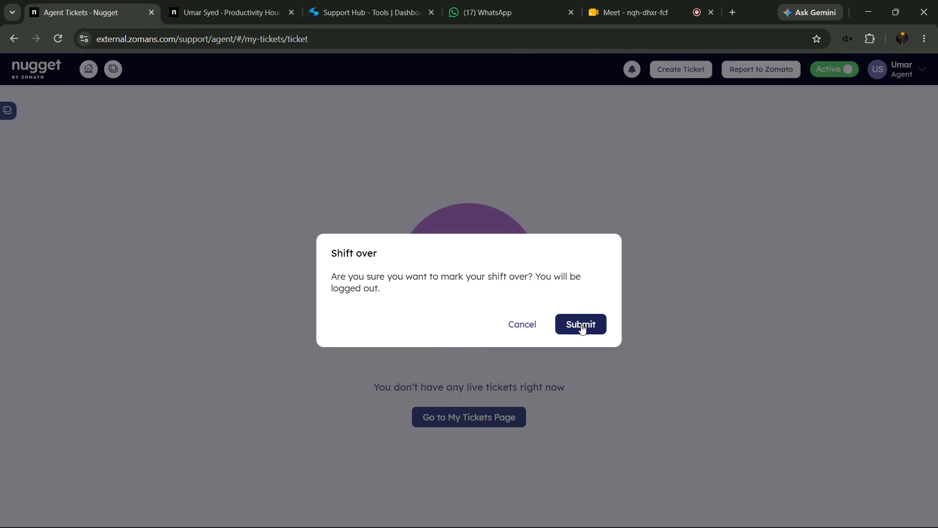
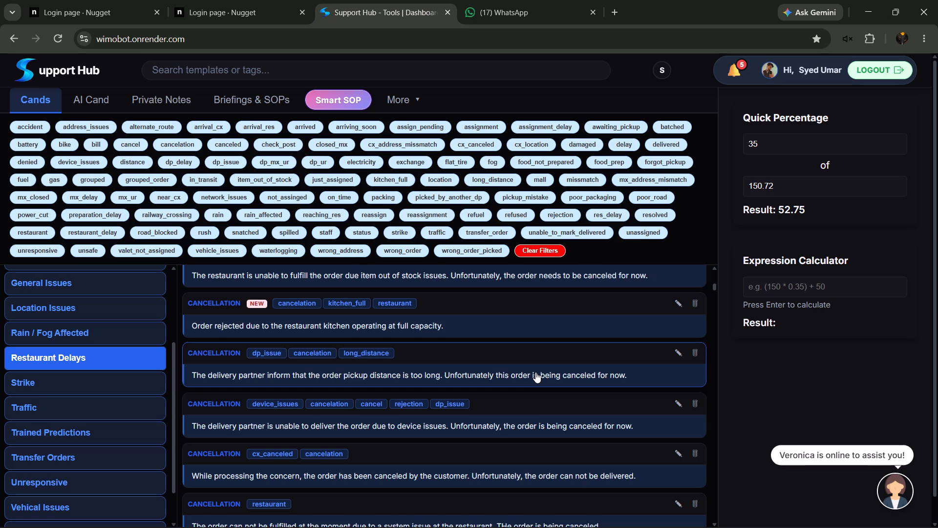
Examine the Cancellation reply templates, checking those tagged bill and clearing that tag filter before reviewing the Cancellation list again.
scroll(535, 372, down, 1)
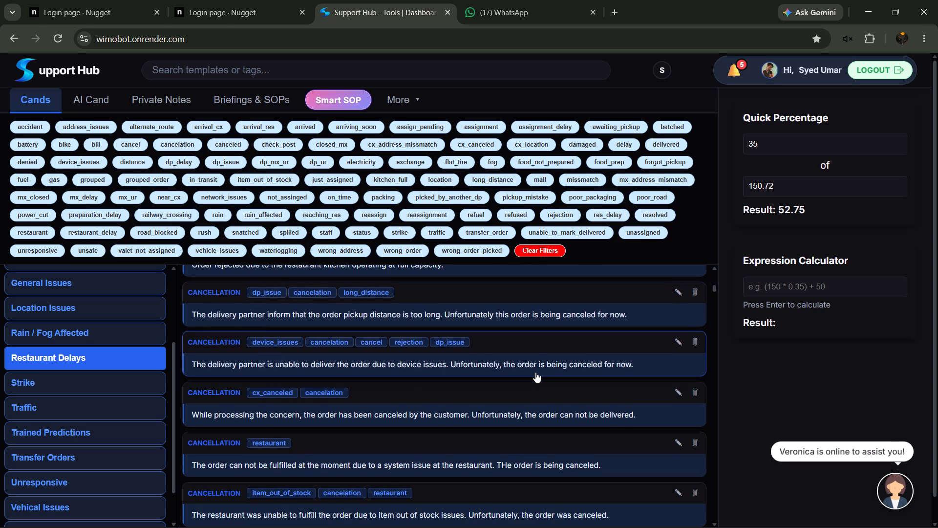
scroll(535, 372, up, 1)
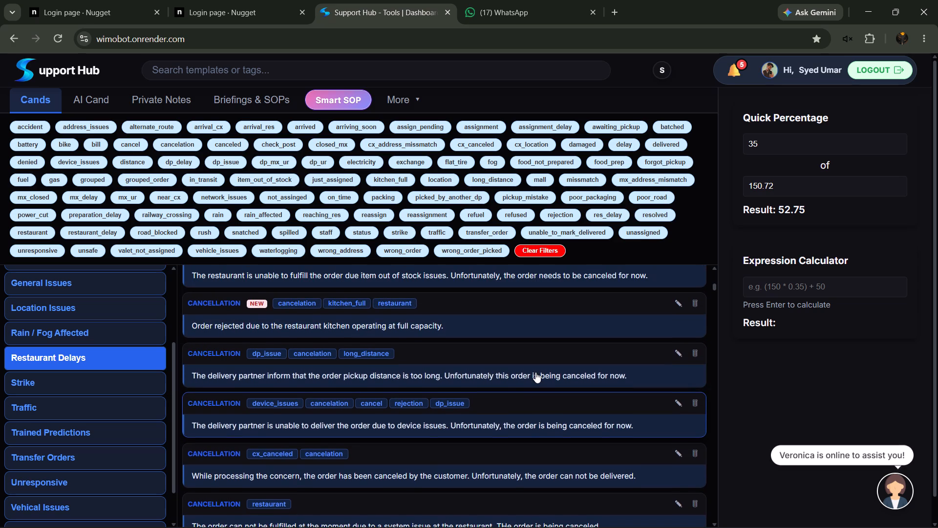
scroll(535, 372, down, 1)
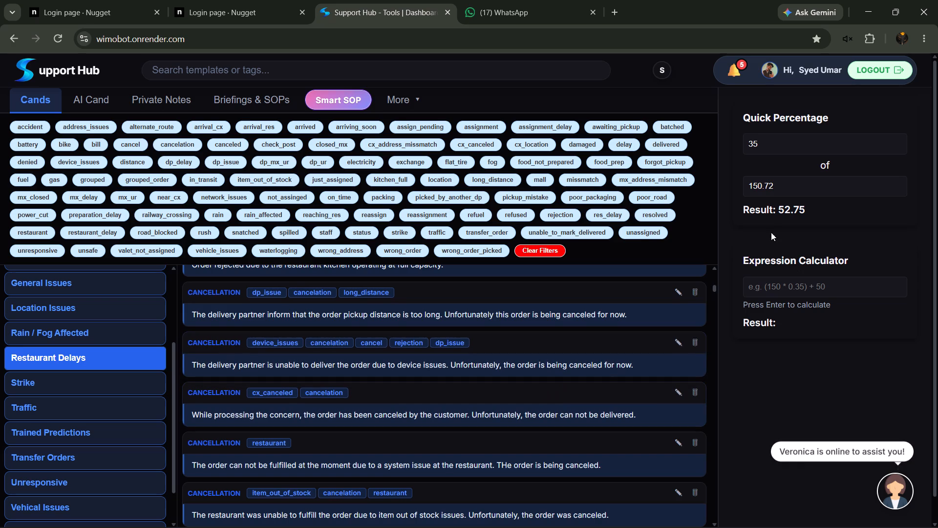
click(99, 142)
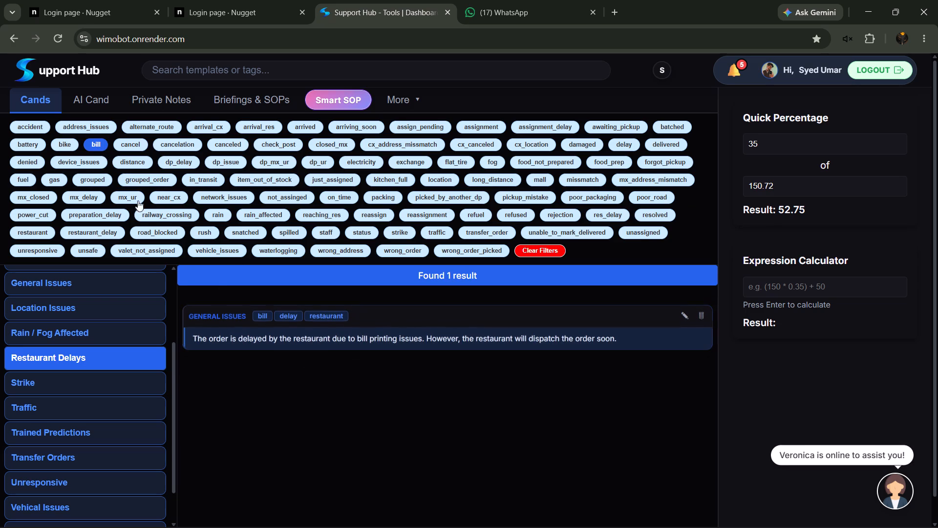
click(100, 143)
scroll(372, 335, up, 2)
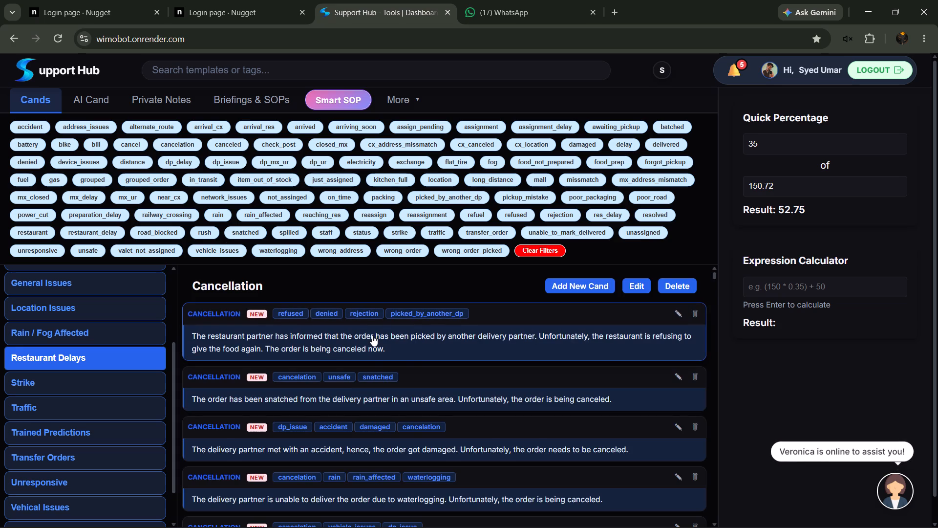
scroll(372, 335, down, 5)
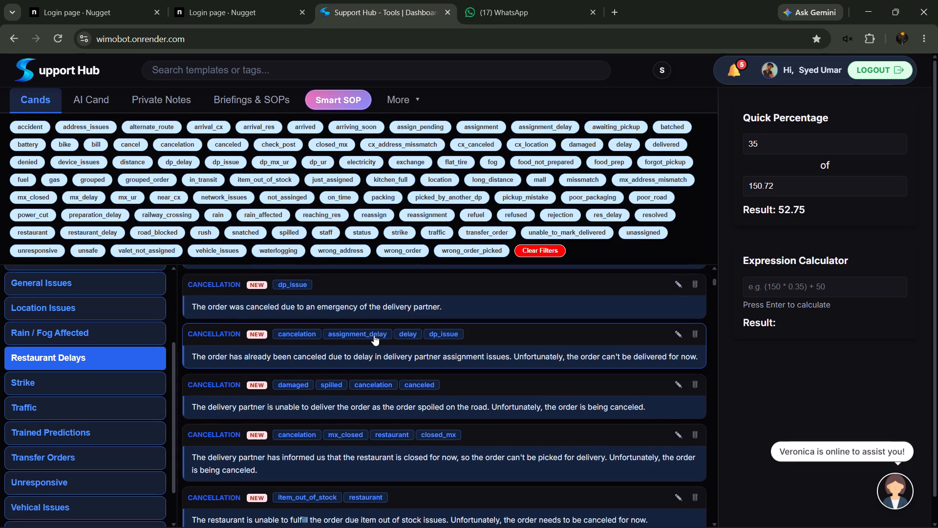
scroll(374, 335, up, 1)
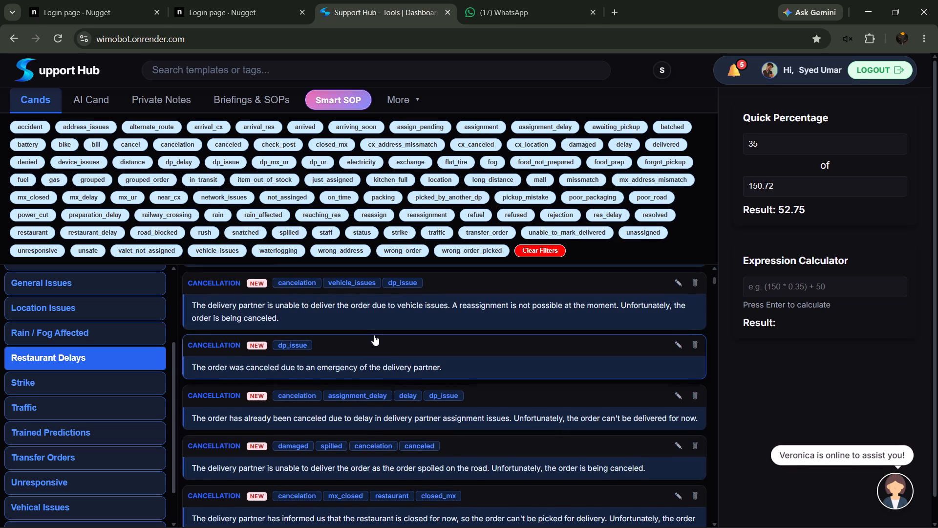
scroll(374, 335, up, 4)
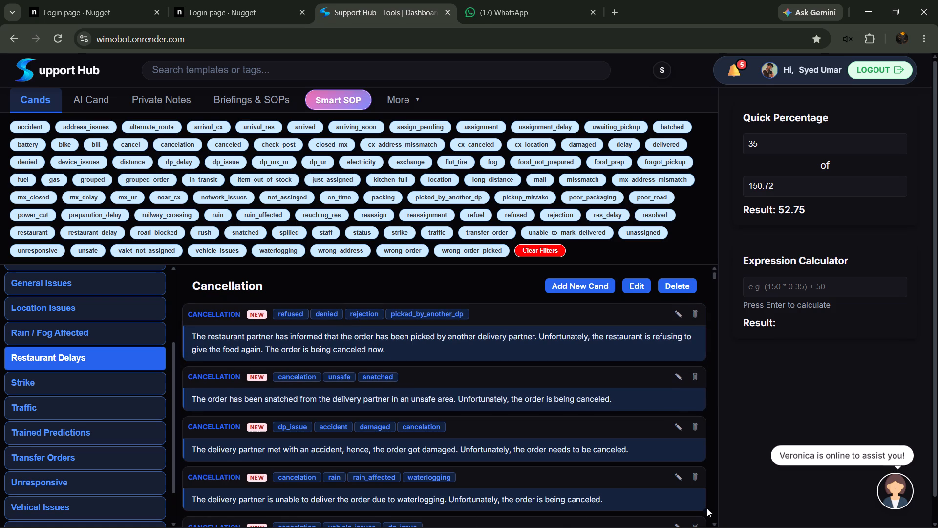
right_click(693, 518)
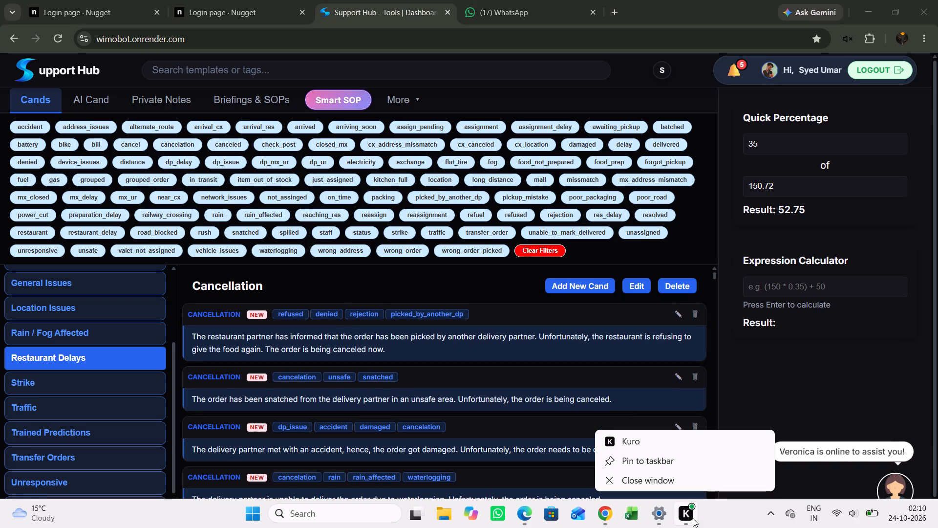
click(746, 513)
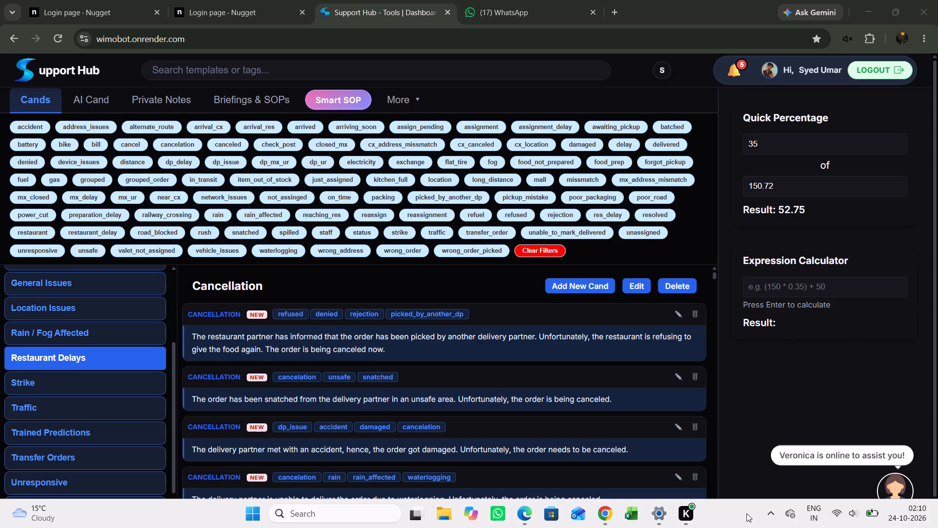